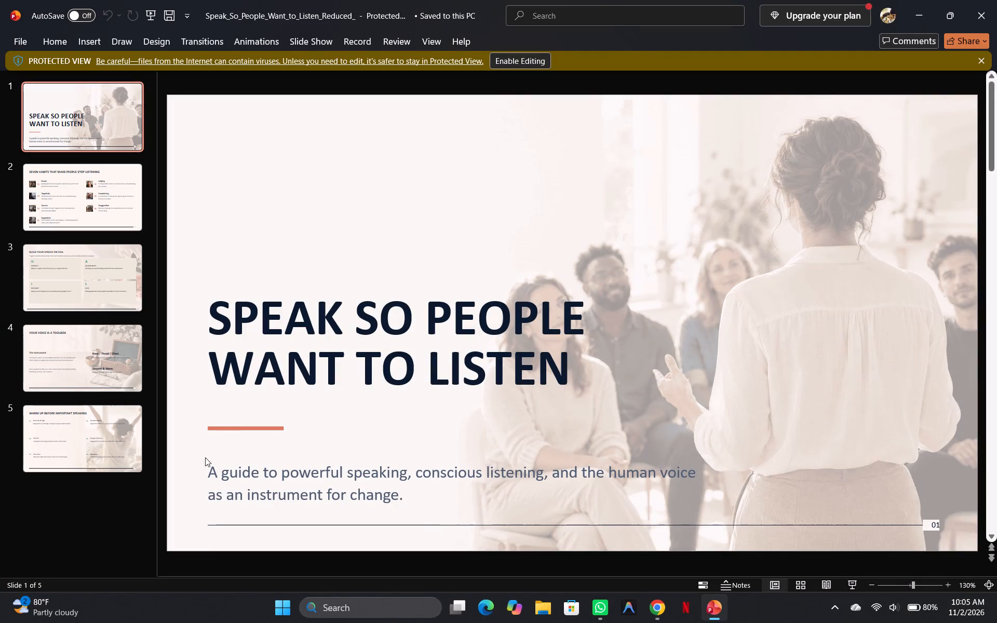
View slide 5, "Warm Up Before Important Speaking".
{"action": "left_click", "coordinate": [75, 430]}
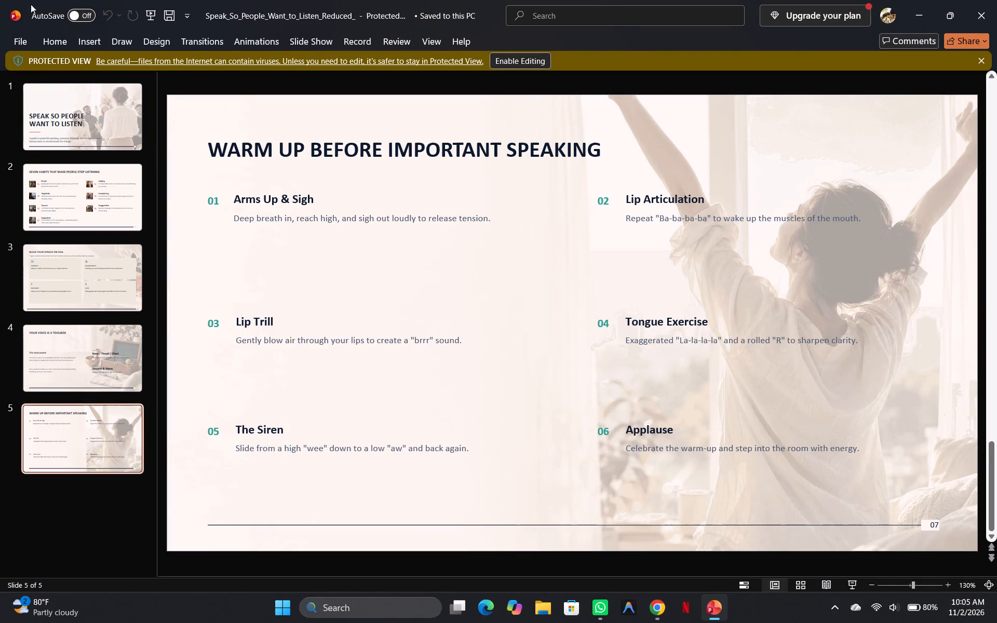
{"action": "left_click", "coordinate": [63, 41]}
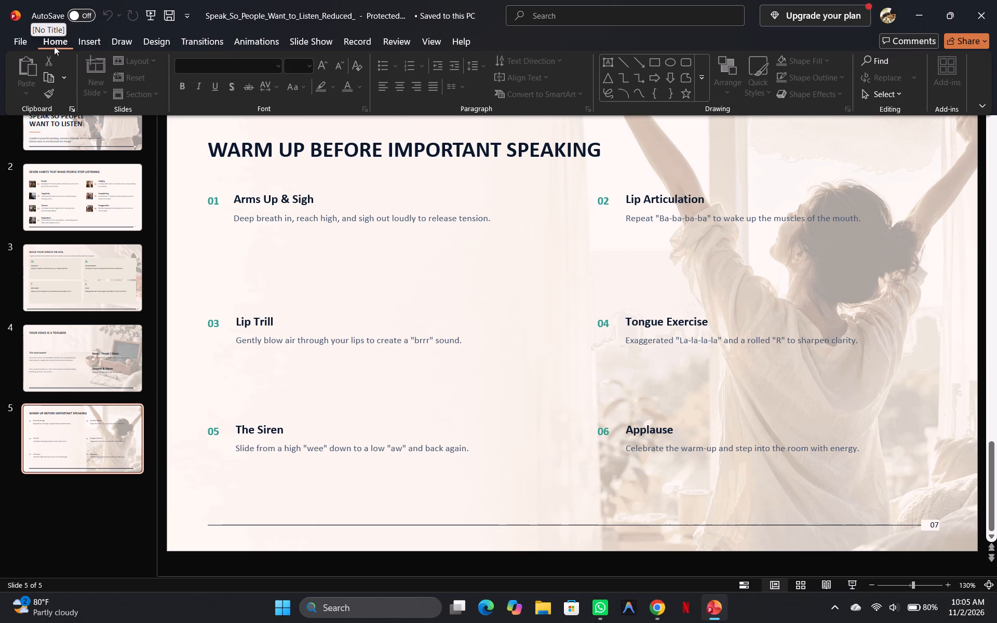
{"action": "left_click", "coordinate": [55, 45]}
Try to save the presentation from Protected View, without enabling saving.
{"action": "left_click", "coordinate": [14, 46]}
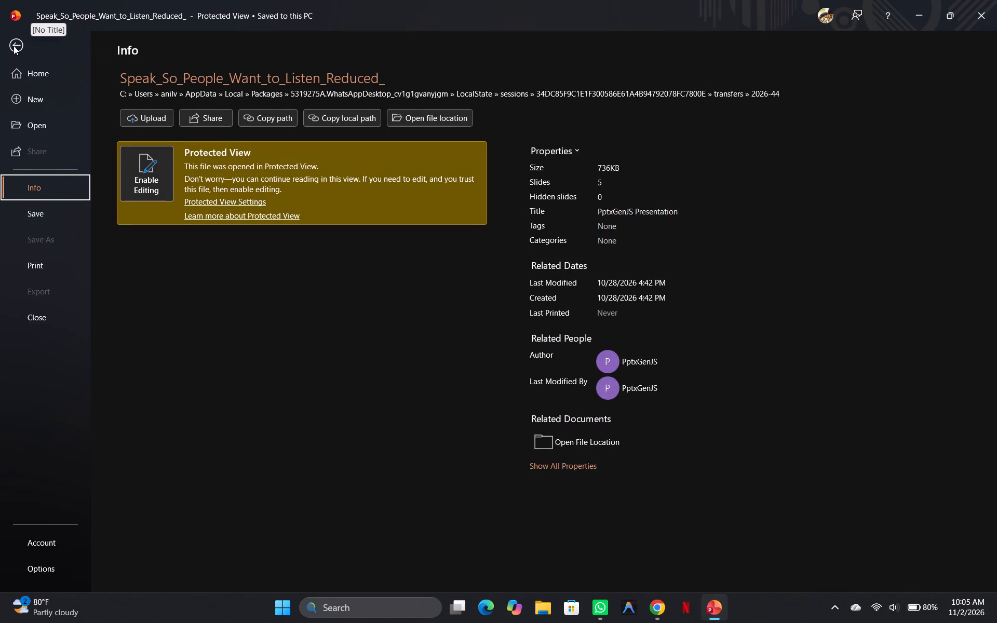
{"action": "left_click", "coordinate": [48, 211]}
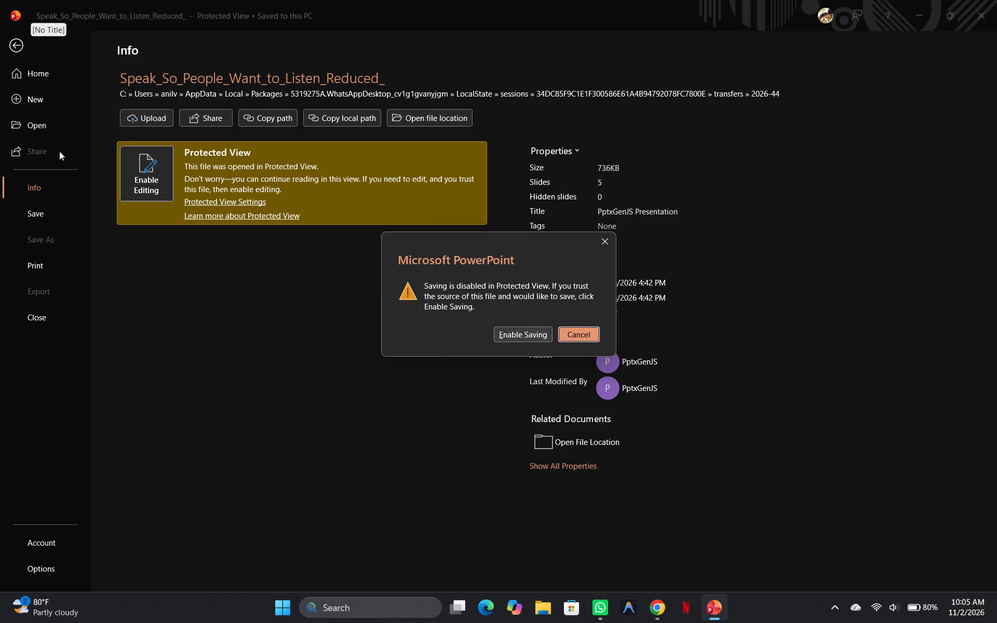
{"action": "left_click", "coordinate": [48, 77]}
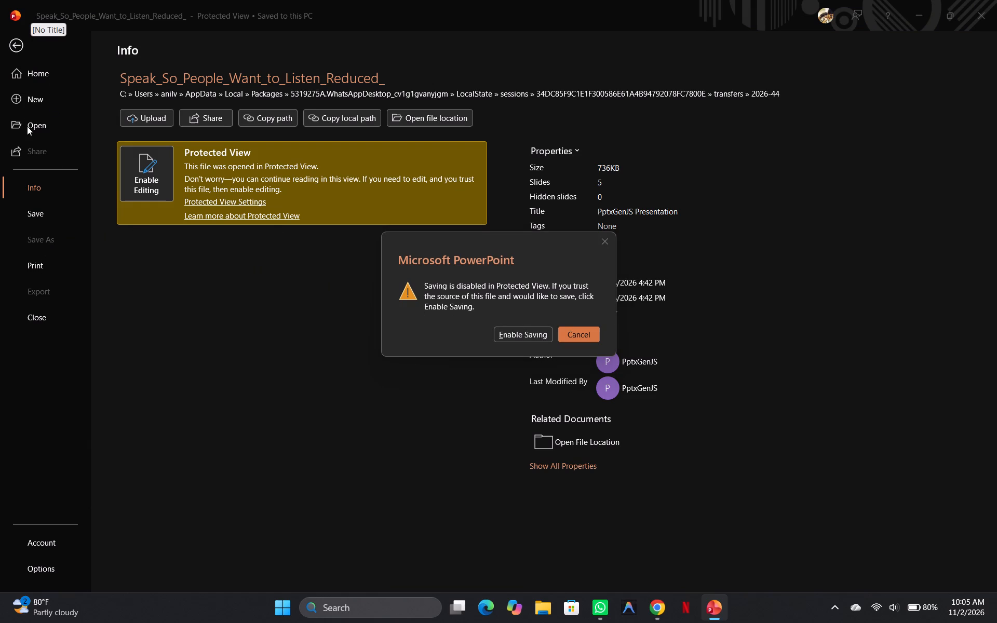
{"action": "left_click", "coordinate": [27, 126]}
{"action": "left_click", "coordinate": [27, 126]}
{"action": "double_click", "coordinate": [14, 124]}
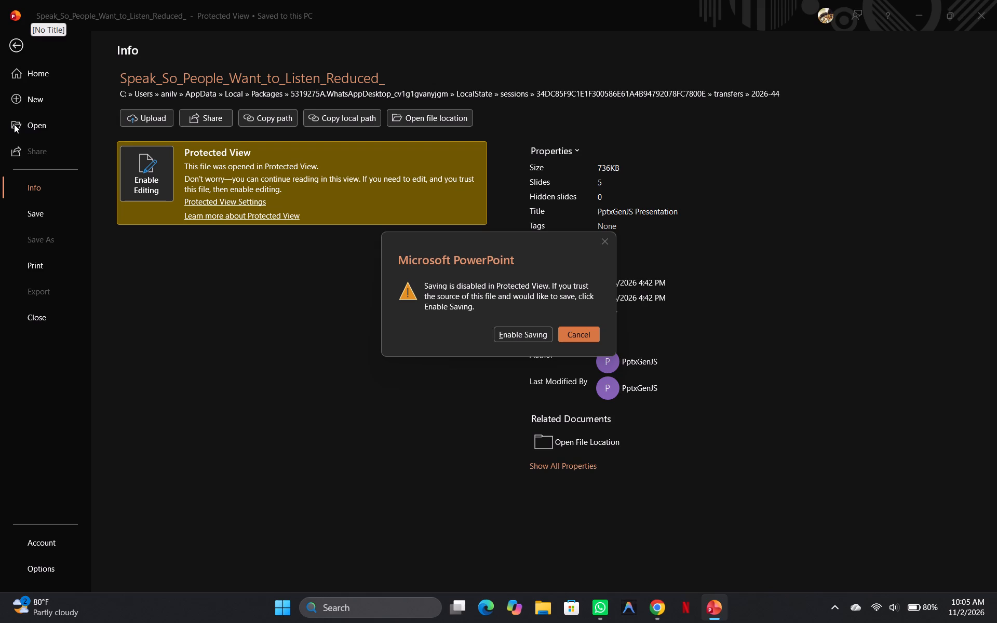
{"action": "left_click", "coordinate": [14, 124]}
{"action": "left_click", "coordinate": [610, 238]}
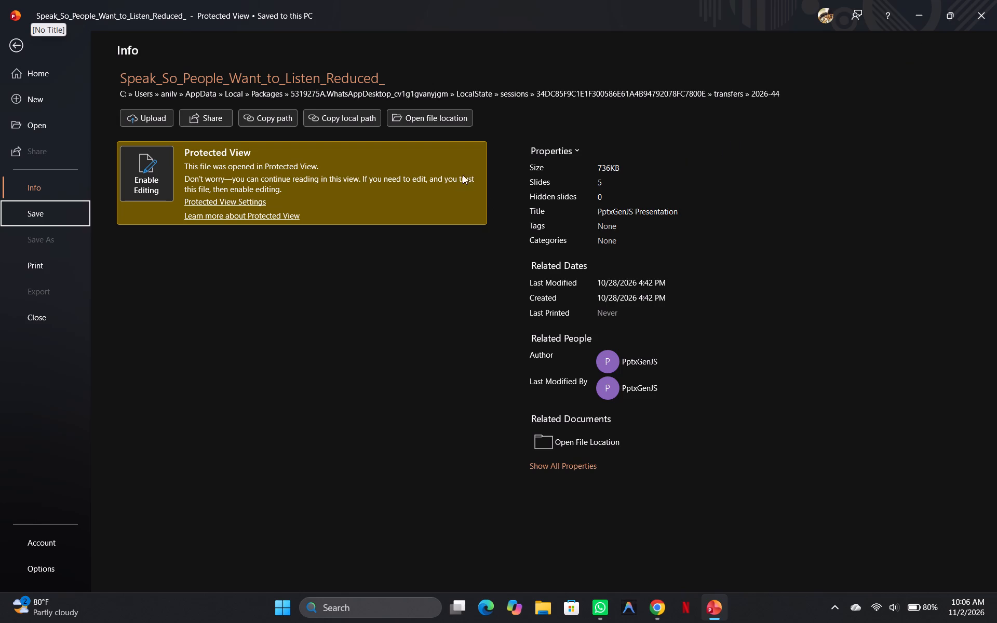
Browse the available templates and themes for a new presentation.
{"action": "left_click_drag", "start_coordinate": [358, 245], "coordinate": [234, 216]}
{"action": "left_click", "coordinate": [71, 110]}
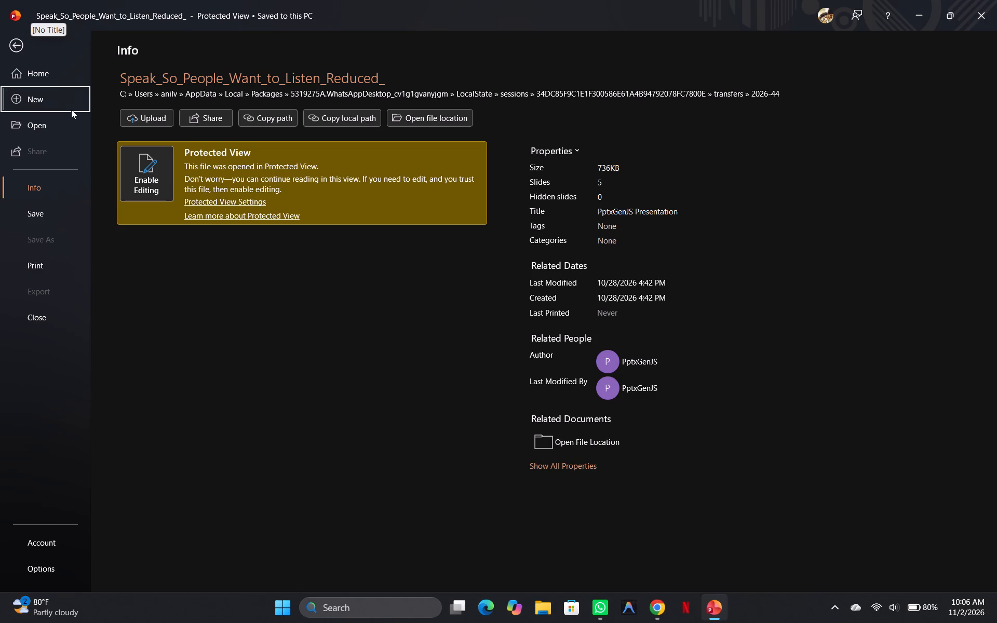
{"action": "left_click", "coordinate": [61, 72]}
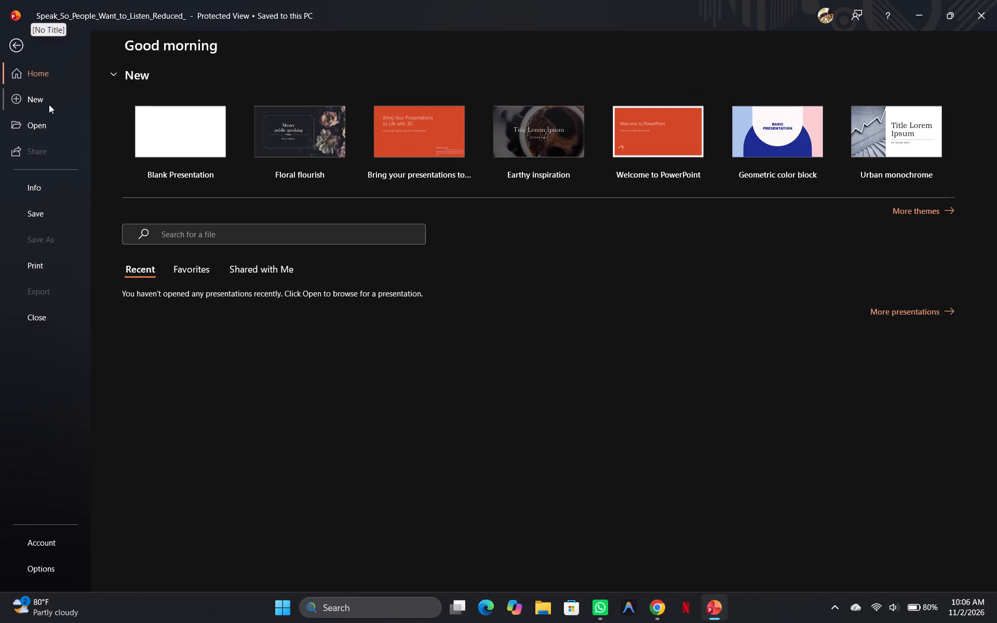
{"action": "left_click", "coordinate": [49, 104]}
{"action": "scroll", "coordinate": [339, 282], "scroll_direction": "down", "scroll_amount": 1}
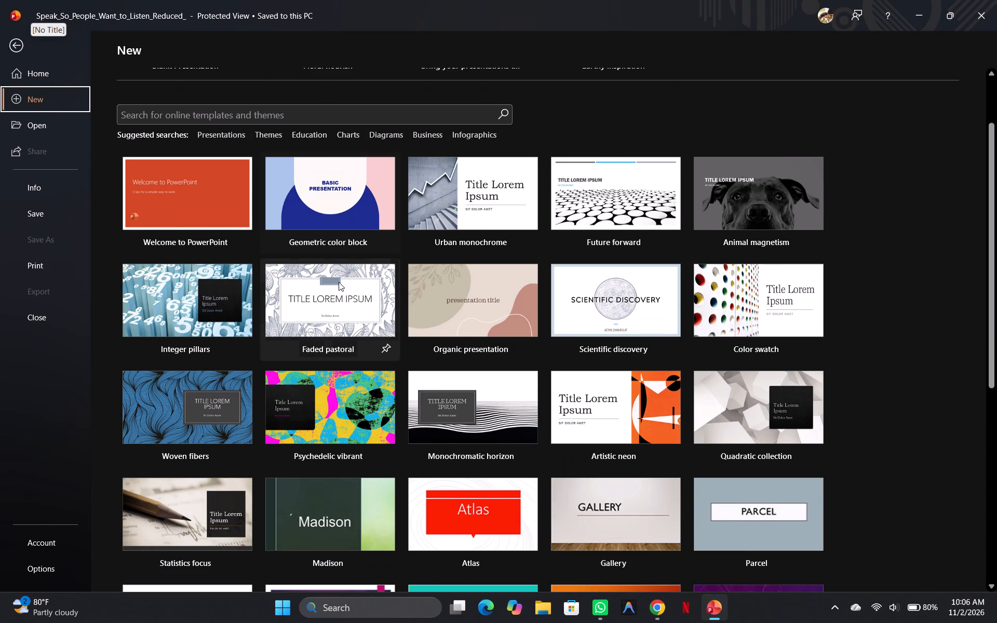
{"action": "scroll", "coordinate": [339, 282], "scroll_direction": "down", "scroll_amount": 1}
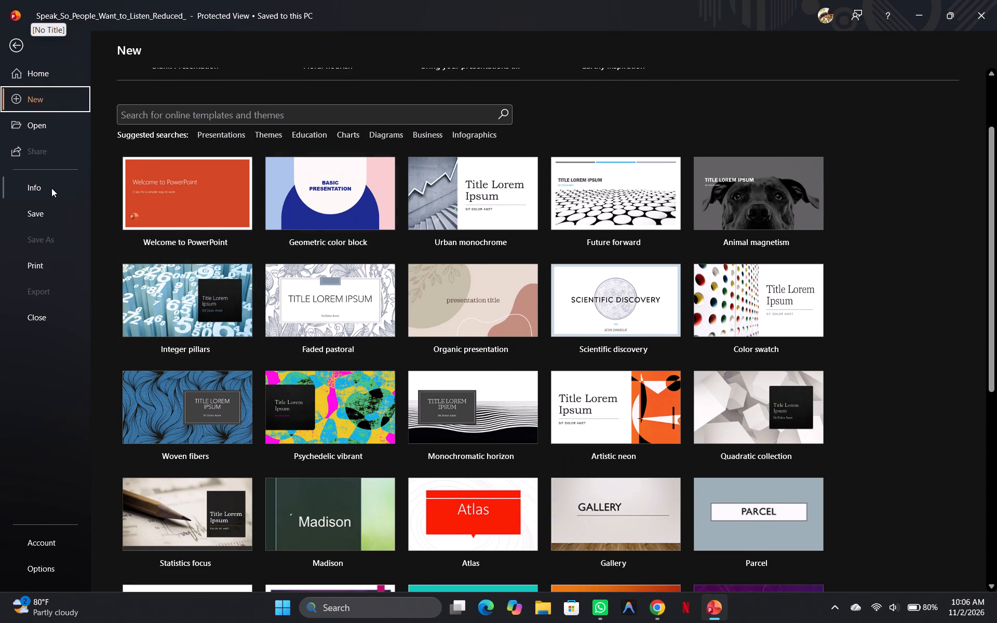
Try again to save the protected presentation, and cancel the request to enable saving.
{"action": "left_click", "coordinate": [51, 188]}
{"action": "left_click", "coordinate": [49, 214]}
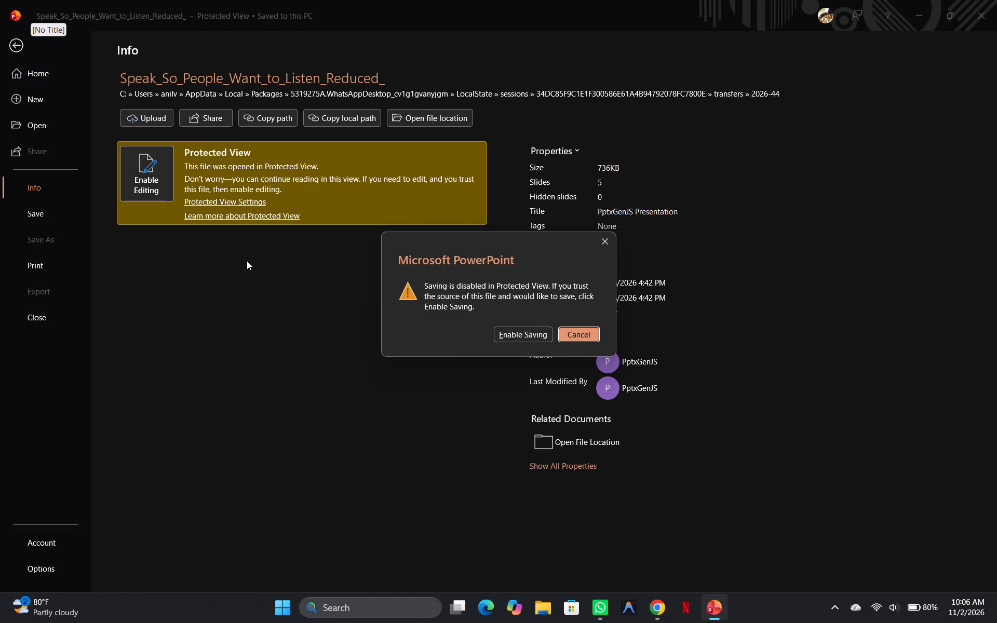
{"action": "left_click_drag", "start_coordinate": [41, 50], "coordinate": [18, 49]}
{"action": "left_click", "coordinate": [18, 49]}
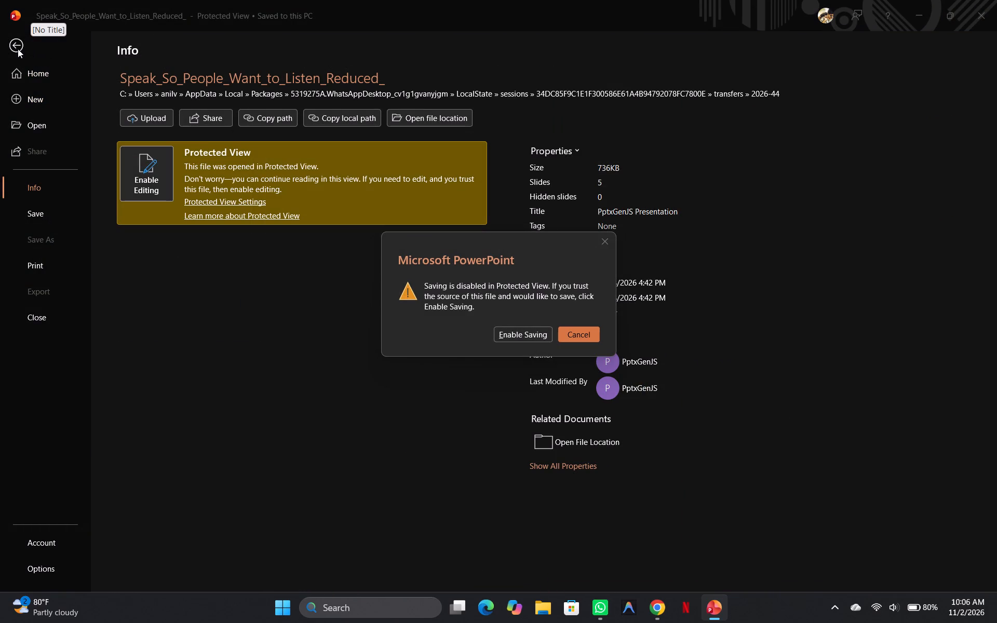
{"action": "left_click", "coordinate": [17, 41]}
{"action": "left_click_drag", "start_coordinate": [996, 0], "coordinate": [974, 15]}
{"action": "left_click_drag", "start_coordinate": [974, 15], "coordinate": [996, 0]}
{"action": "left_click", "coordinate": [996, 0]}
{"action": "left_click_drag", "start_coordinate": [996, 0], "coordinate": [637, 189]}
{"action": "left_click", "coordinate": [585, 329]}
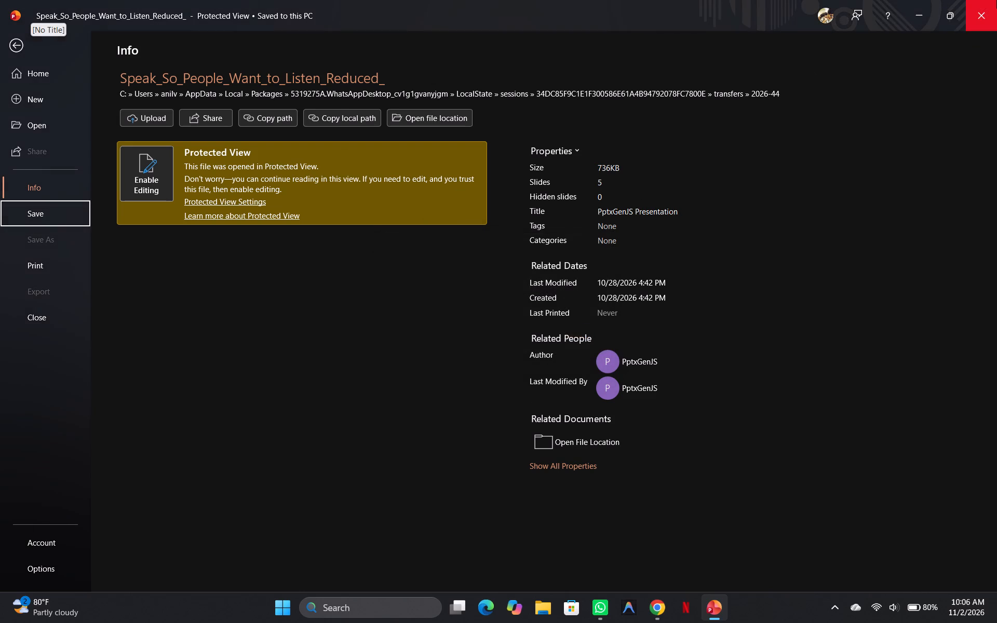
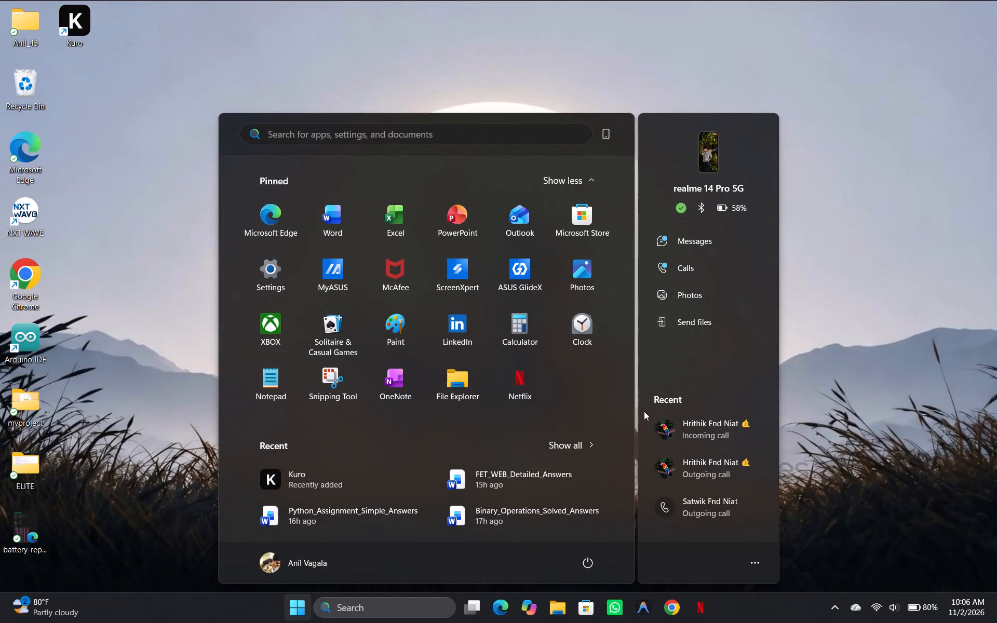
Launch PowerPoint and check its Favorites and Shared with Me lists for presentations.
{"action": "scroll", "coordinate": [477, 475], "scroll_direction": "down", "scroll_amount": 1}
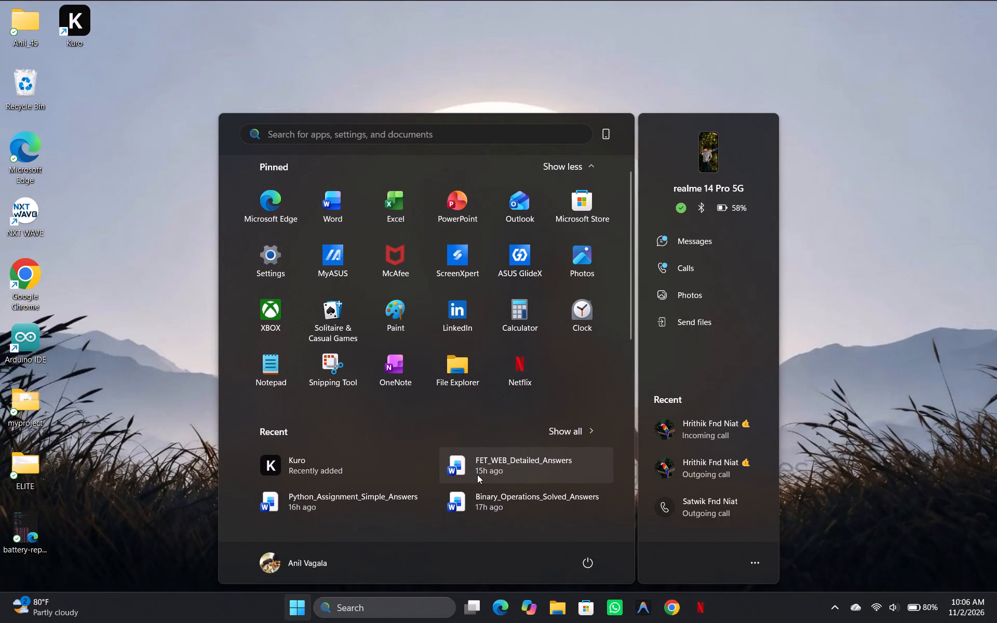
{"action": "scroll", "coordinate": [477, 475], "scroll_direction": "down", "scroll_amount": 1}
{"action": "left_click", "coordinate": [458, 220]}
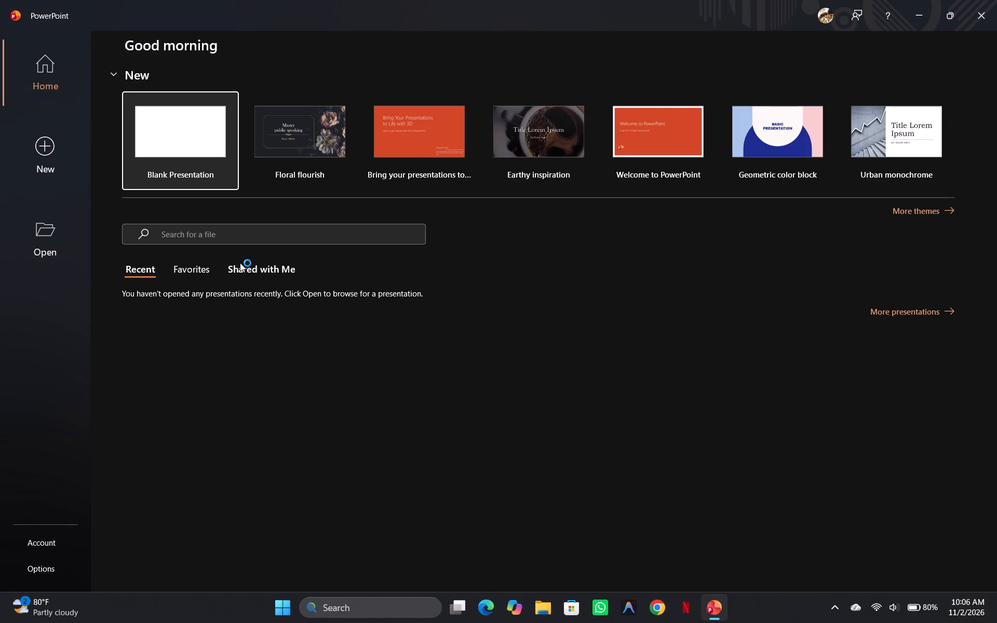
{"action": "scroll", "coordinate": [267, 329], "scroll_direction": "down", "scroll_amount": 1}
{"action": "left_click", "coordinate": [186, 268]}
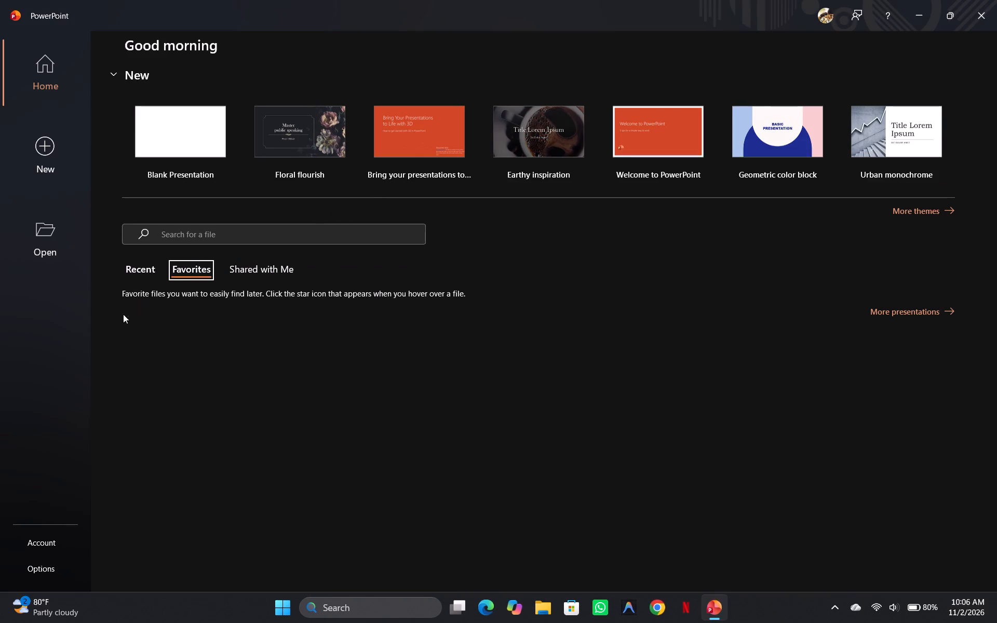
{"action": "left_click_drag", "start_coordinate": [271, 255], "coordinate": [265, 273]}
{"action": "left_click", "coordinate": [265, 273]}
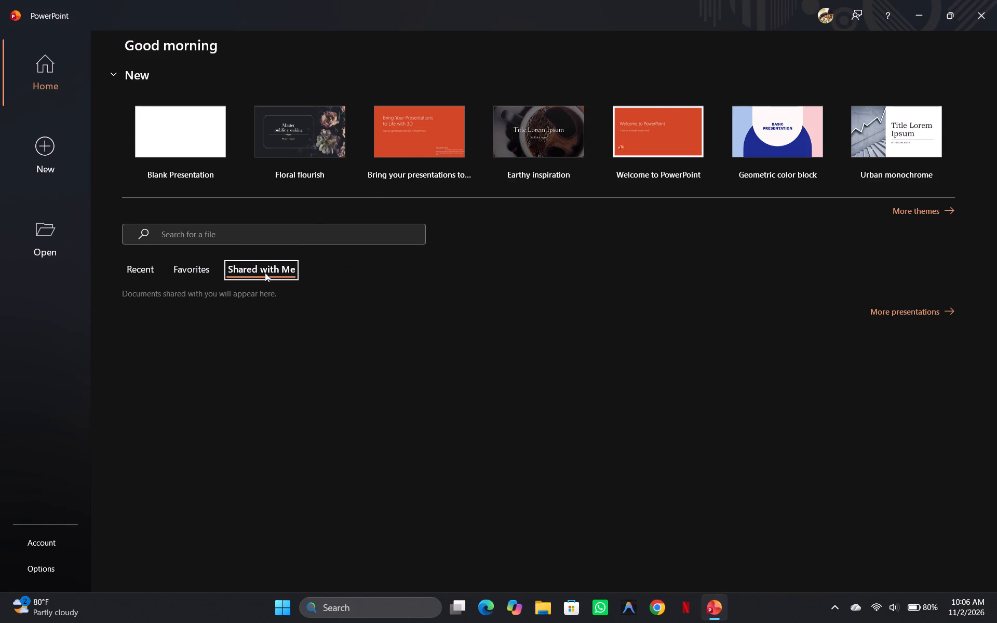
Look over the new-presentation templates, the This PC documents location and the account information.
{"action": "left_click", "coordinate": [52, 159]}
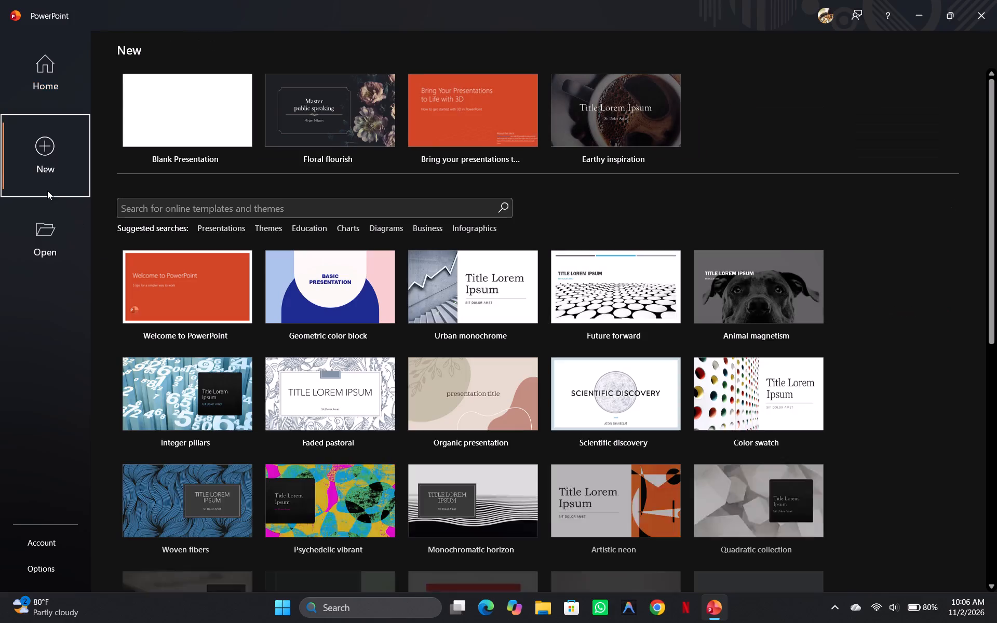
{"action": "left_click", "coordinate": [43, 216]}
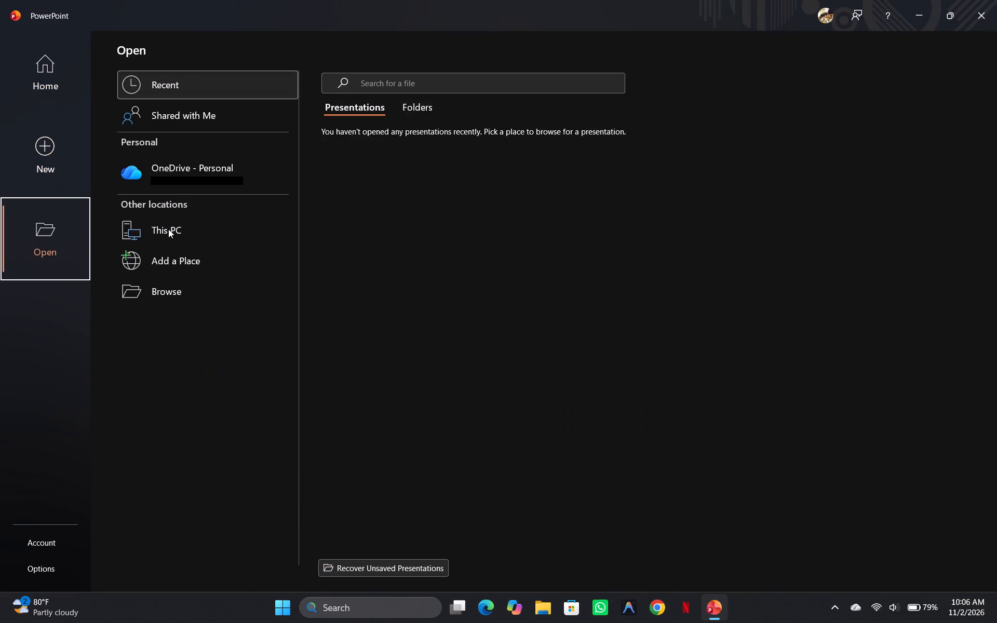
{"action": "left_click", "coordinate": [168, 229]}
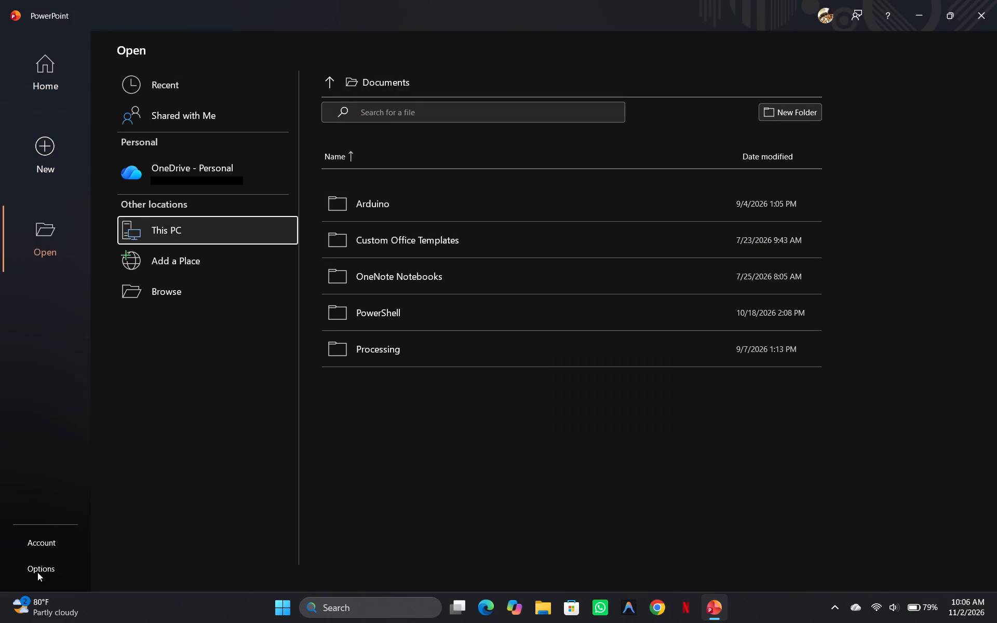
{"action": "left_click", "coordinate": [53, 547]}
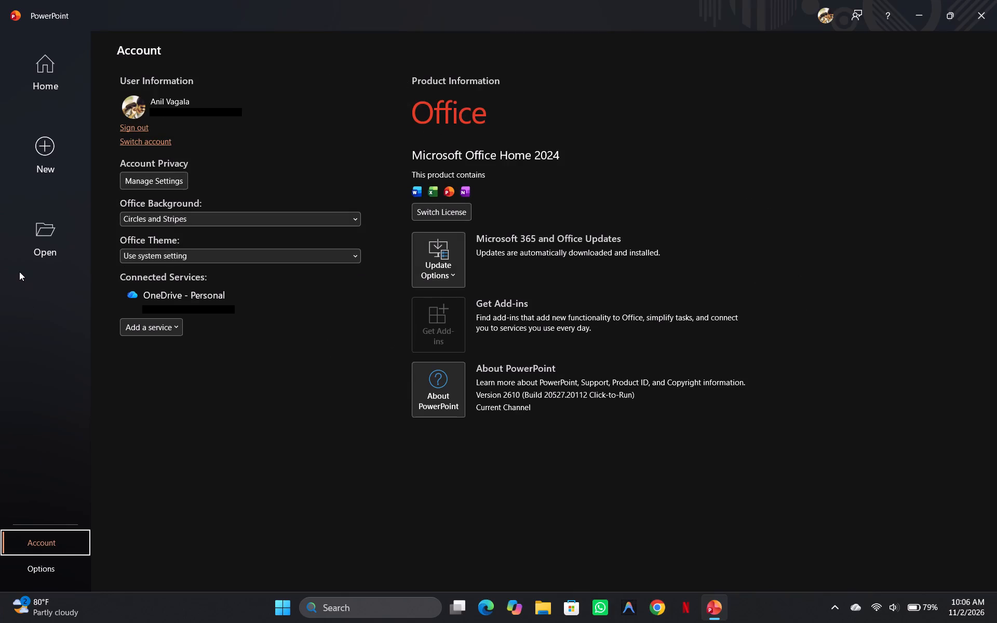
Look for a presentation in the Recent, This PC, Add a Place and Browse locations, and close PowerPoint without opening one.
{"action": "left_click", "coordinate": [43, 154]}
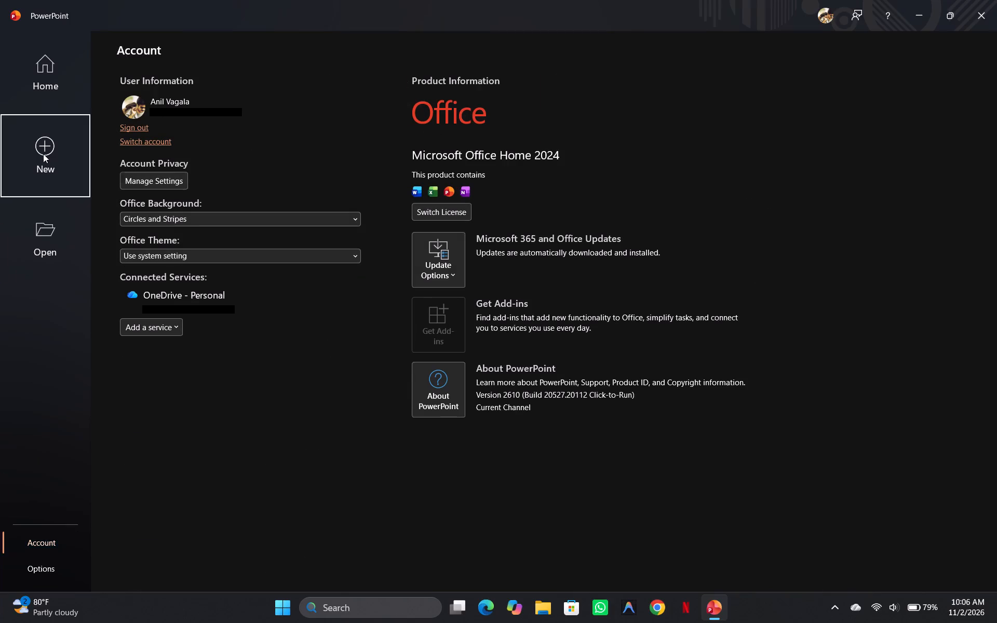
{"action": "left_click", "coordinate": [53, 216]}
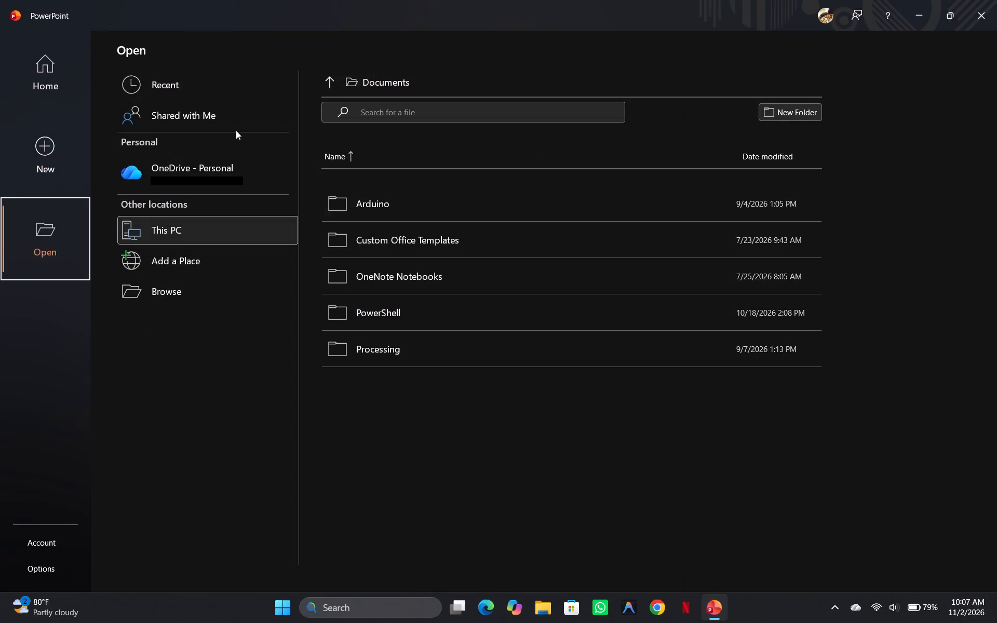
{"action": "left_click", "coordinate": [220, 88]}
{"action": "left_click_drag", "start_coordinate": [388, 123], "coordinate": [406, 127]}
{"action": "left_click", "coordinate": [406, 127]}
{"action": "left_click", "coordinate": [192, 214]}
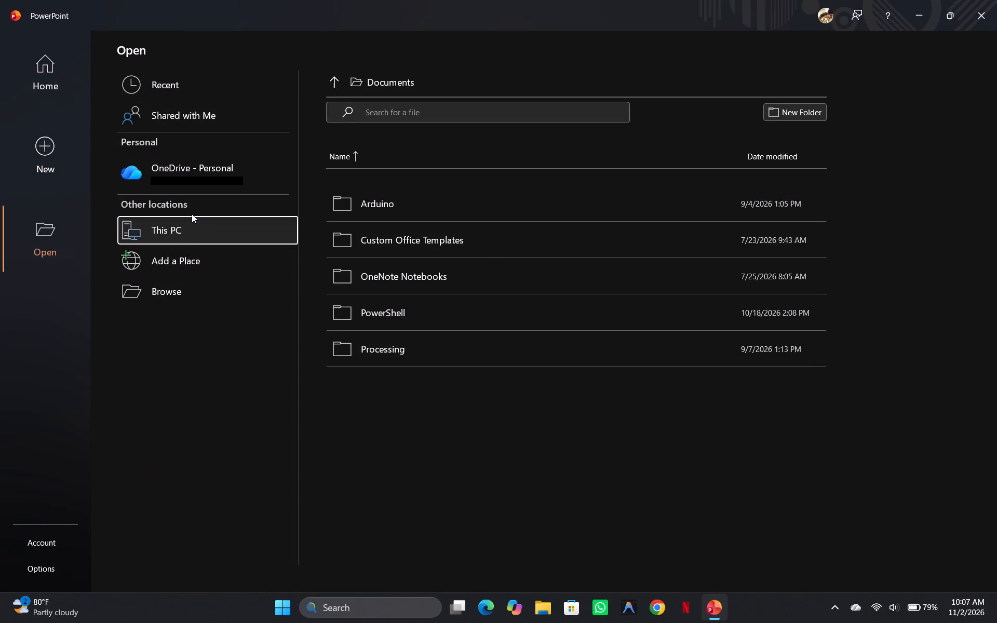
{"action": "left_click_drag", "start_coordinate": [185, 239], "coordinate": [183, 257]}
{"action": "left_click", "coordinate": [183, 257]}
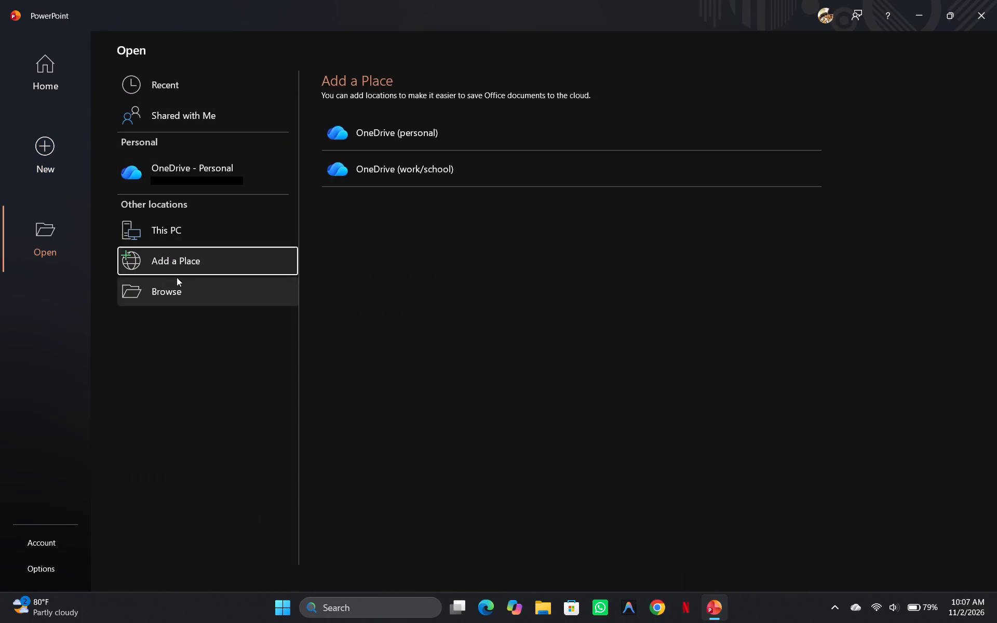
{"action": "left_click", "coordinate": [177, 277]}
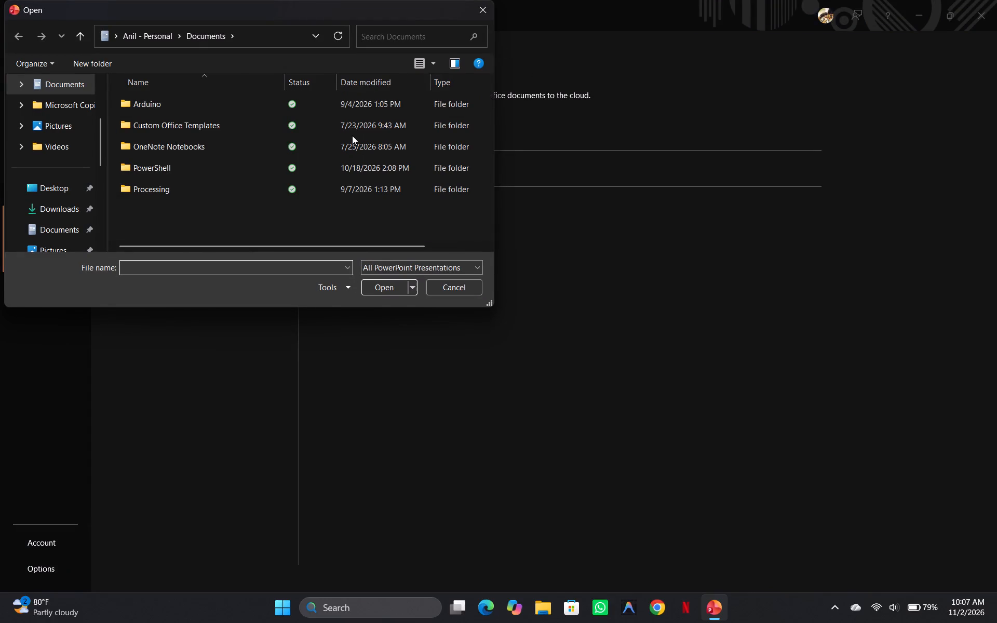
{"action": "left_click", "coordinate": [484, 15]}
{"action": "left_click", "coordinate": [996, 0]}
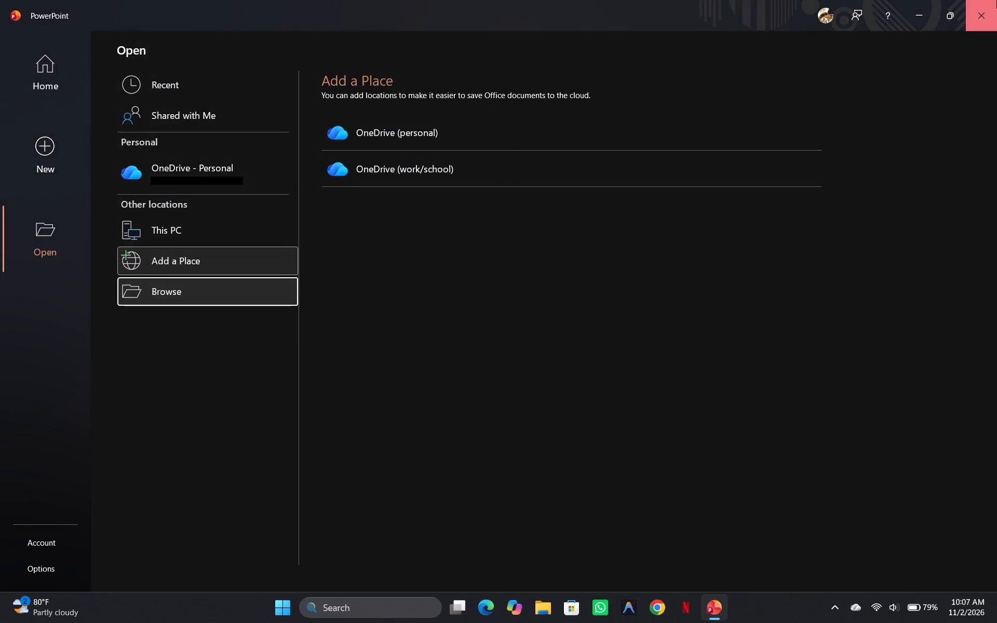
Switch to File Explorer and look through the recent files on its Home page.
{"action": "left_click", "coordinate": [567, 617]}
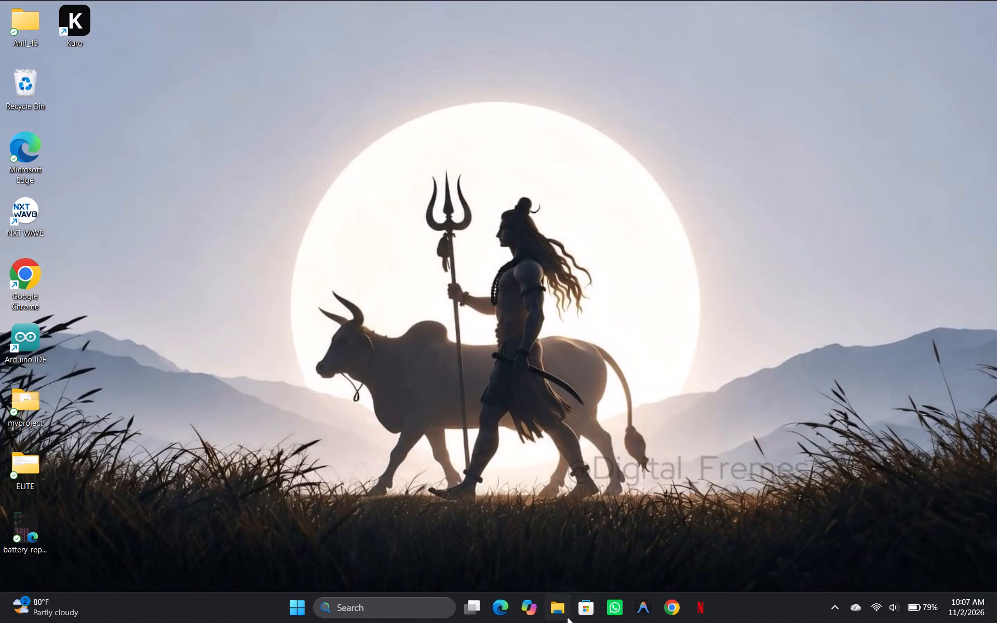
{"action": "scroll", "coordinate": [527, 514], "scroll_direction": "down", "scroll_amount": 1}
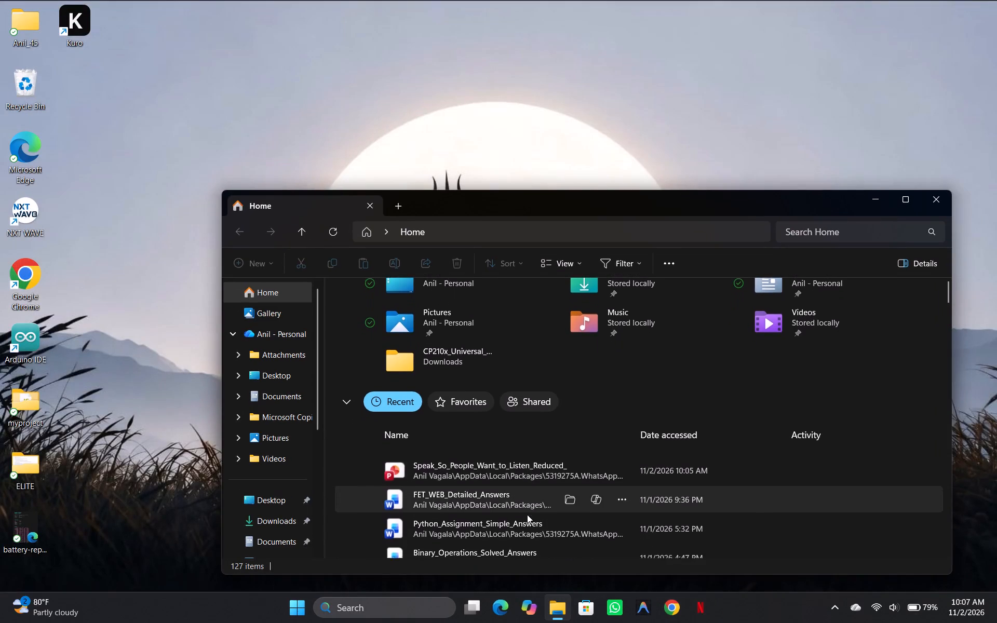
{"action": "scroll", "coordinate": [527, 514], "scroll_direction": "down", "scroll_amount": 7}
{"action": "left_click", "coordinate": [527, 514]}
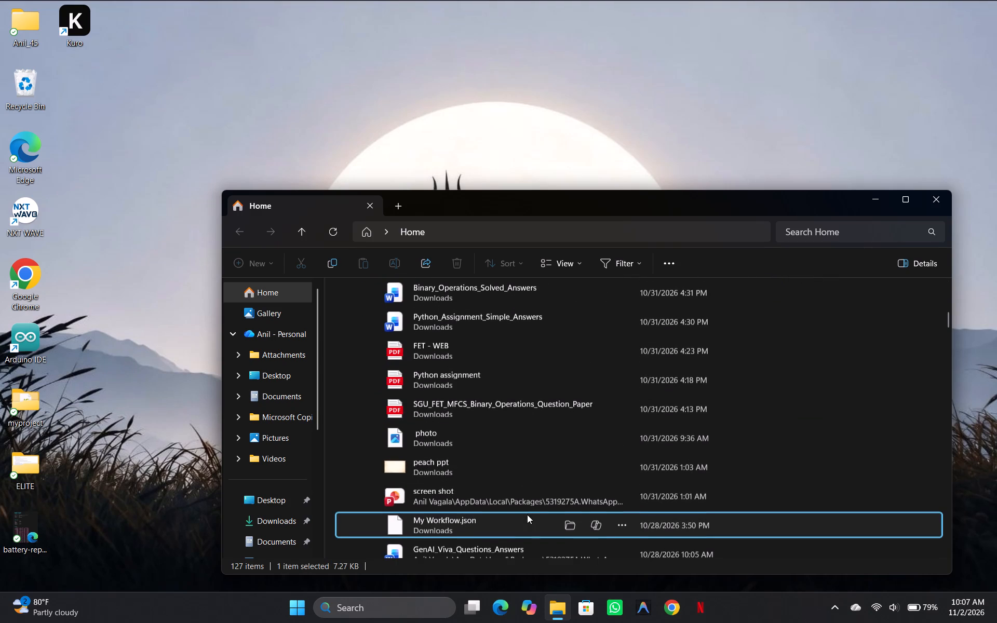
{"action": "scroll", "coordinate": [535, 491], "scroll_direction": "down", "scroll_amount": 7}
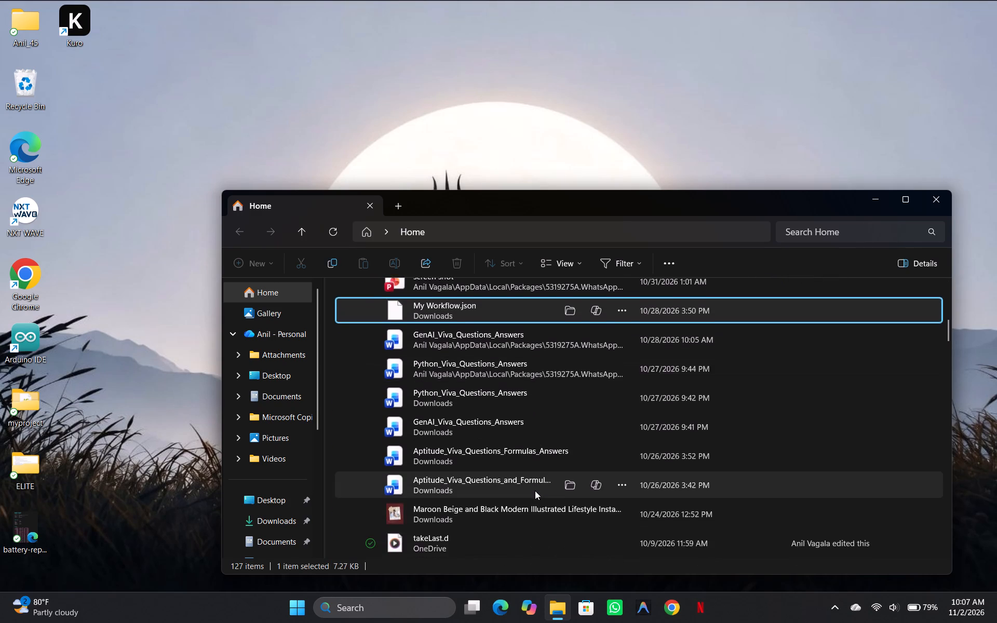
{"action": "scroll", "coordinate": [535, 491], "scroll_direction": "down", "scroll_amount": 10}
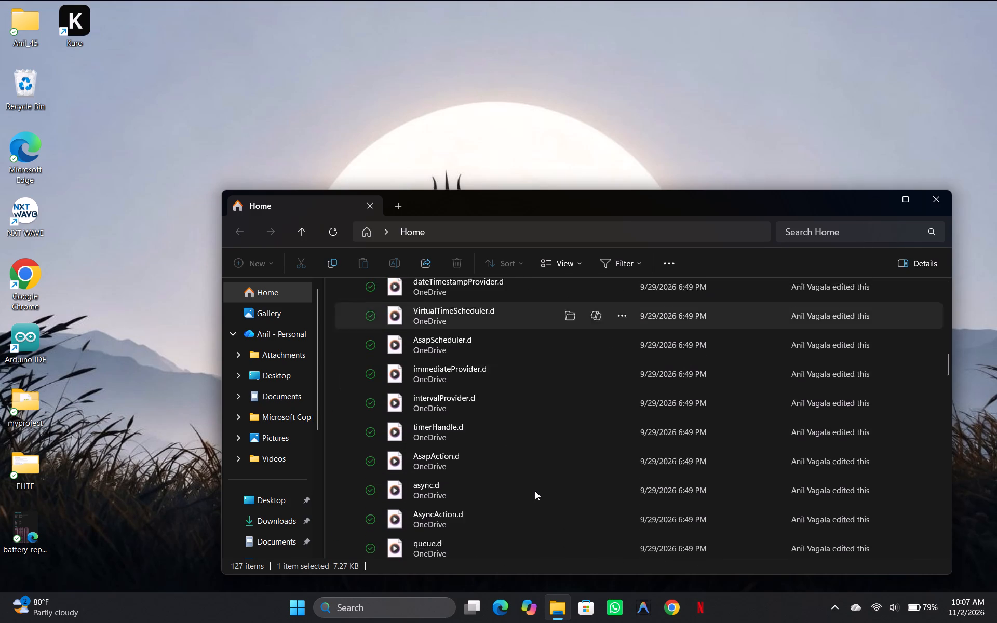
{"action": "scroll", "coordinate": [535, 491], "scroll_direction": "down", "scroll_amount": 9}
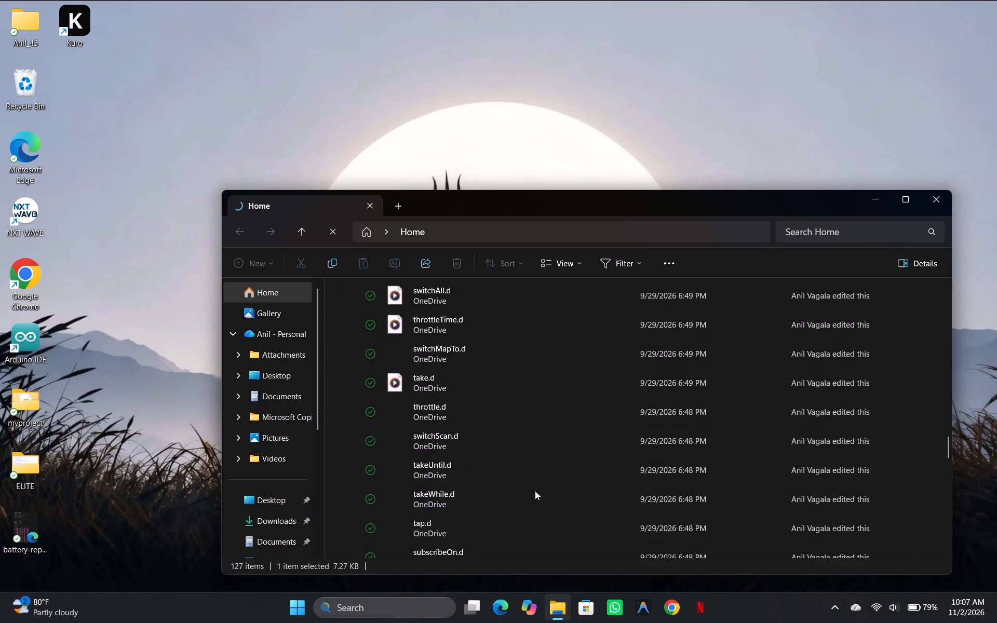
{"action": "scroll", "coordinate": [535, 491], "scroll_direction": "down", "scroll_amount": 9}
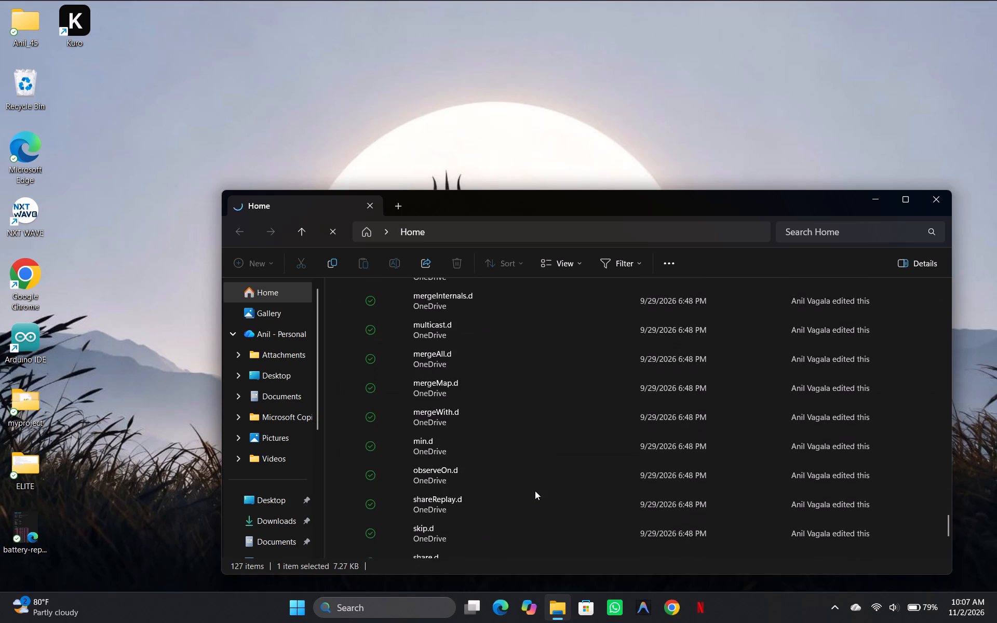
{"action": "scroll", "coordinate": [535, 491], "scroll_direction": "down", "scroll_amount": 5}
{"action": "scroll", "coordinate": [535, 491], "scroll_direction": "up", "scroll_amount": 17}
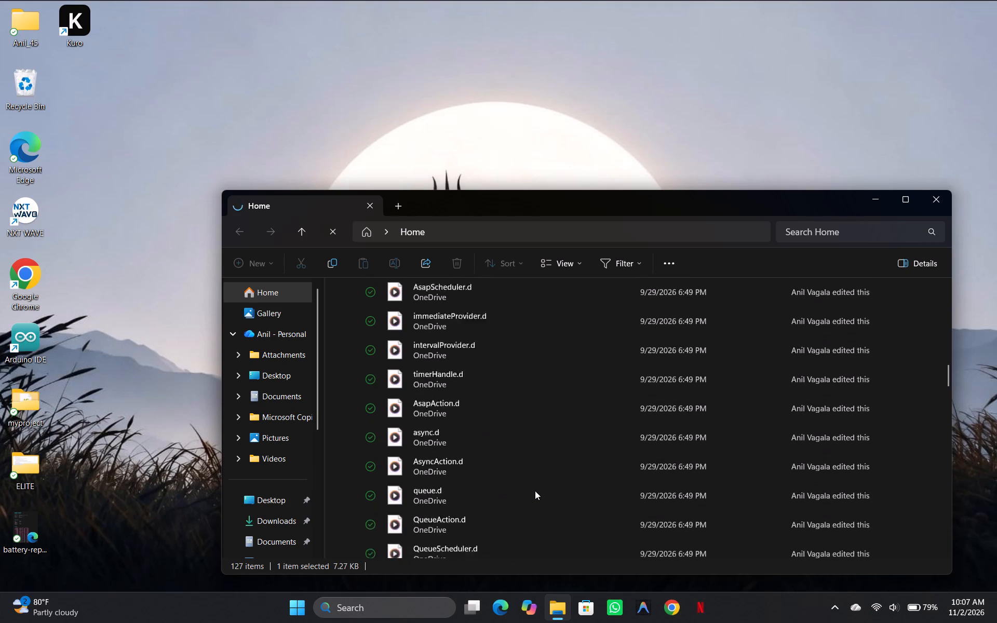
{"action": "scroll", "coordinate": [536, 436], "scroll_direction": "up", "scroll_amount": 8}
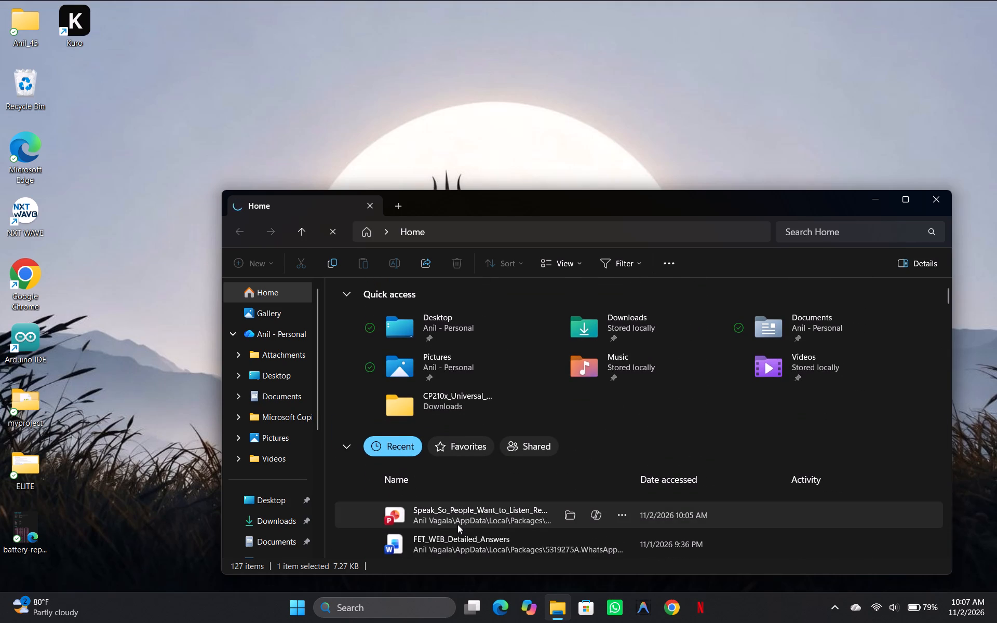
Open the recent presentation Speak_So_People_Want_to_Listen_Reduced_.
{"action": "left_click", "coordinate": [457, 524]}
{"action": "double_click", "coordinate": [457, 524]}
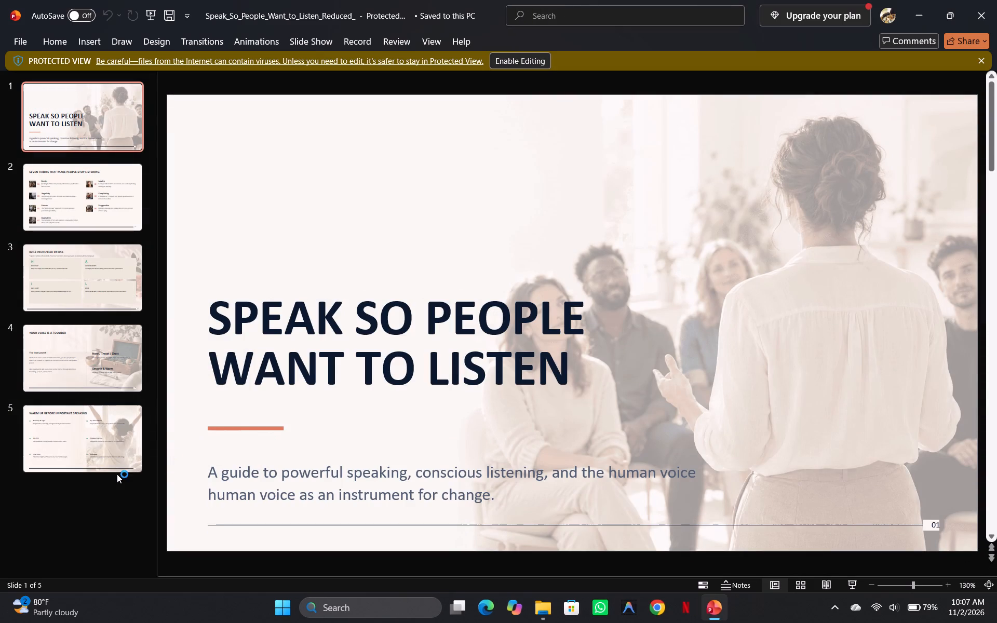
Look through slides 4, 3 and 2 of the presentation, and close it.
{"action": "left_click", "coordinate": [117, 474]}
{"action": "left_click", "coordinate": [106, 365]}
{"action": "left_click", "coordinate": [84, 266]}
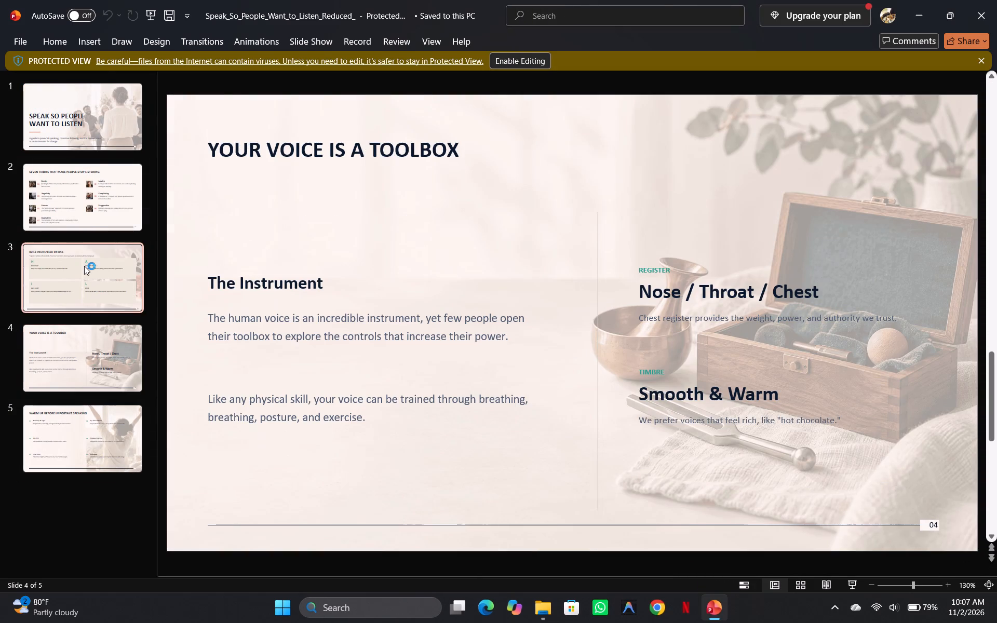
{"action": "left_click", "coordinate": [83, 227]}
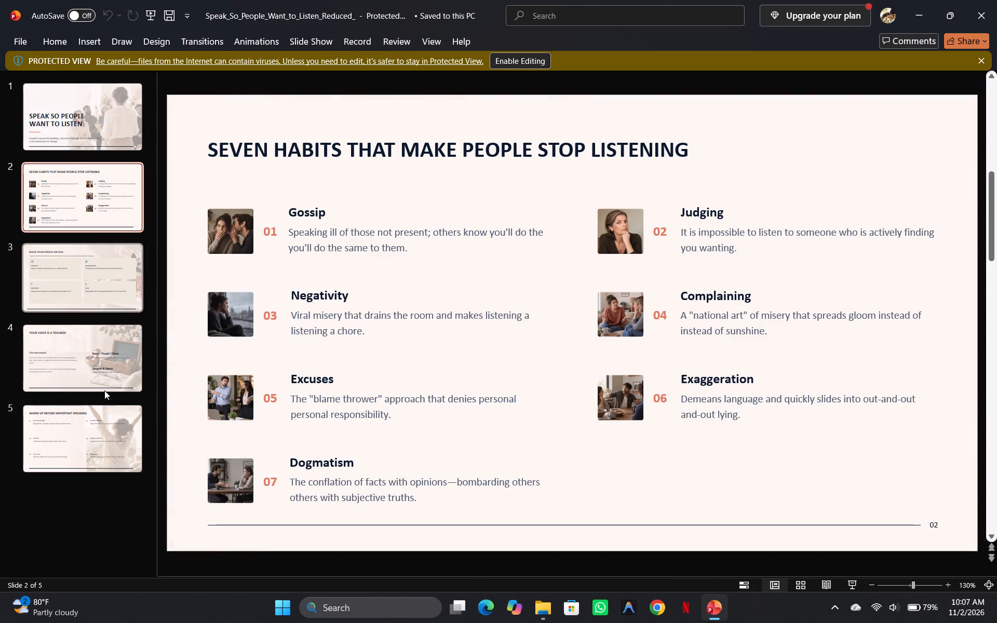
{"action": "scroll", "coordinate": [107, 399], "scroll_direction": "down", "scroll_amount": 6}
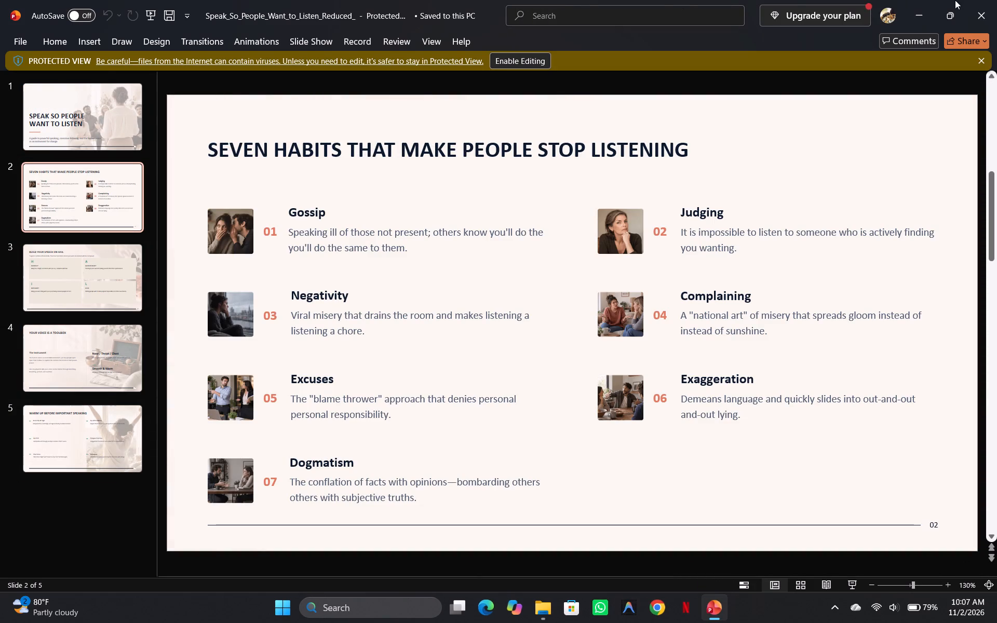
{"action": "left_click", "coordinate": [996, 0]}
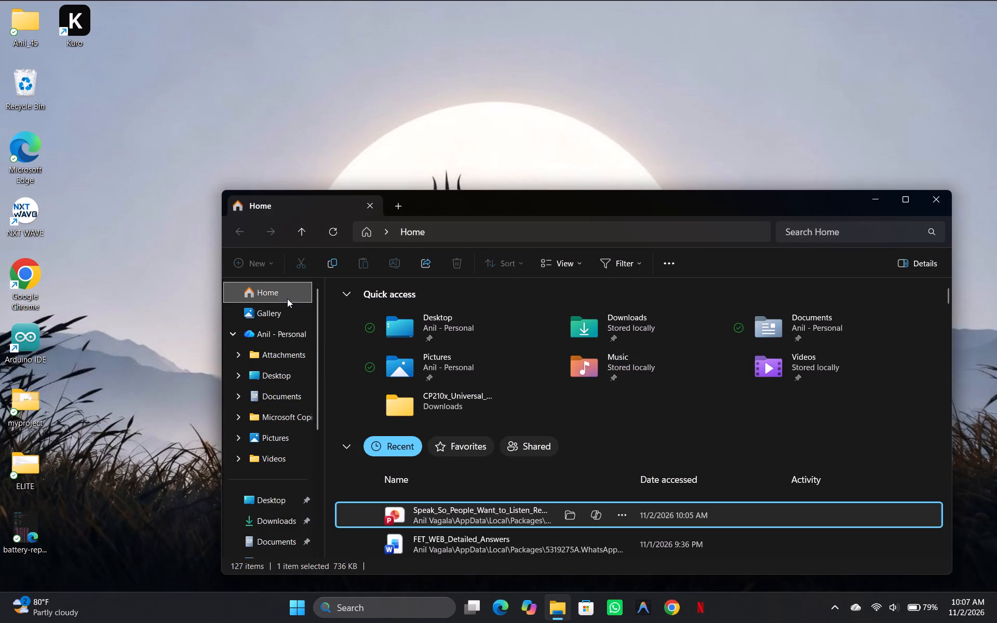
Browse the Gallery photos from November 2026 back through October 2026.
{"action": "left_click", "coordinate": [279, 318]}
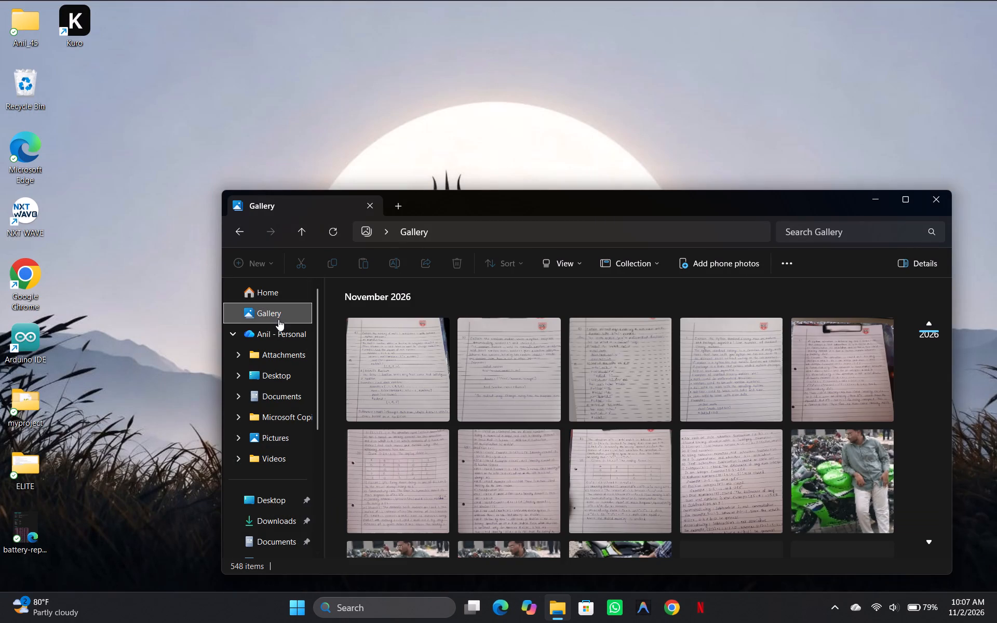
{"action": "scroll", "coordinate": [508, 334], "scroll_direction": "down", "scroll_amount": 4}
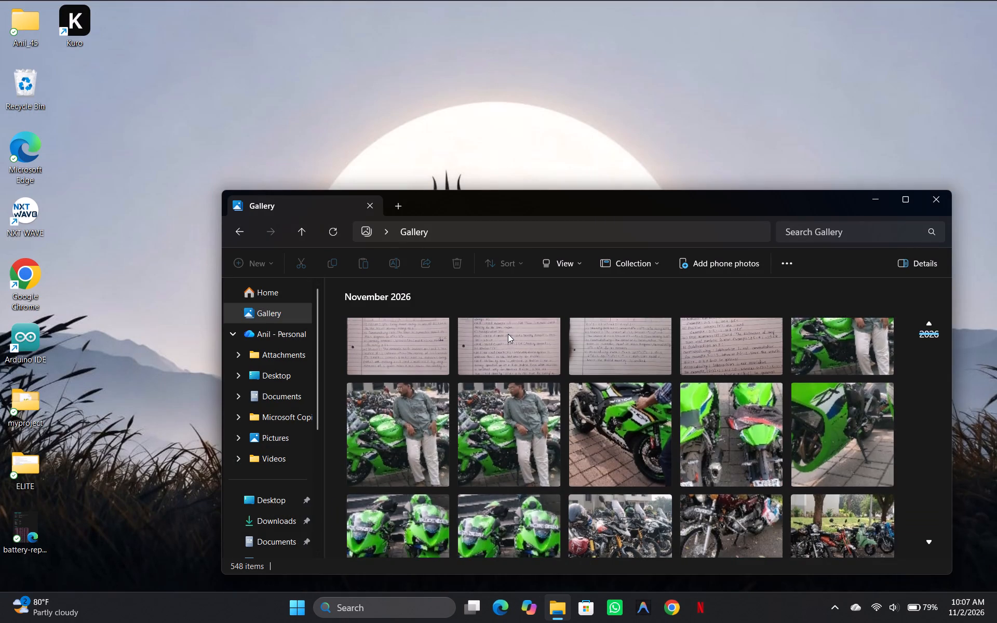
{"action": "scroll", "coordinate": [508, 334], "scroll_direction": "down", "scroll_amount": 9}
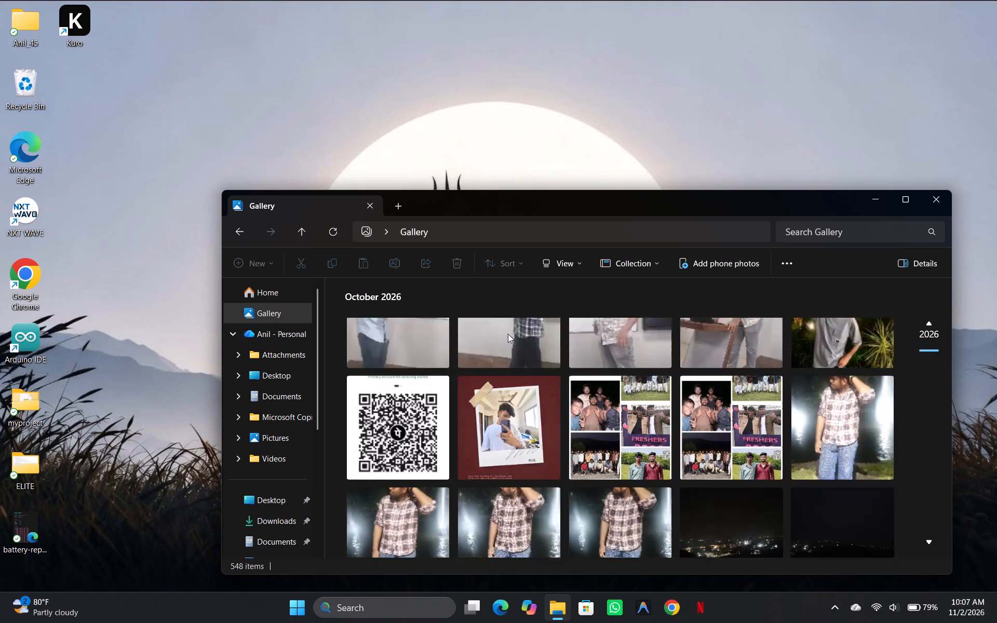
{"action": "scroll", "coordinate": [508, 334], "scroll_direction": "down", "scroll_amount": 4}
Browse the personal OneDrive folder and its Attachments and Desktop subfolders.
{"action": "left_click", "coordinate": [293, 327]}
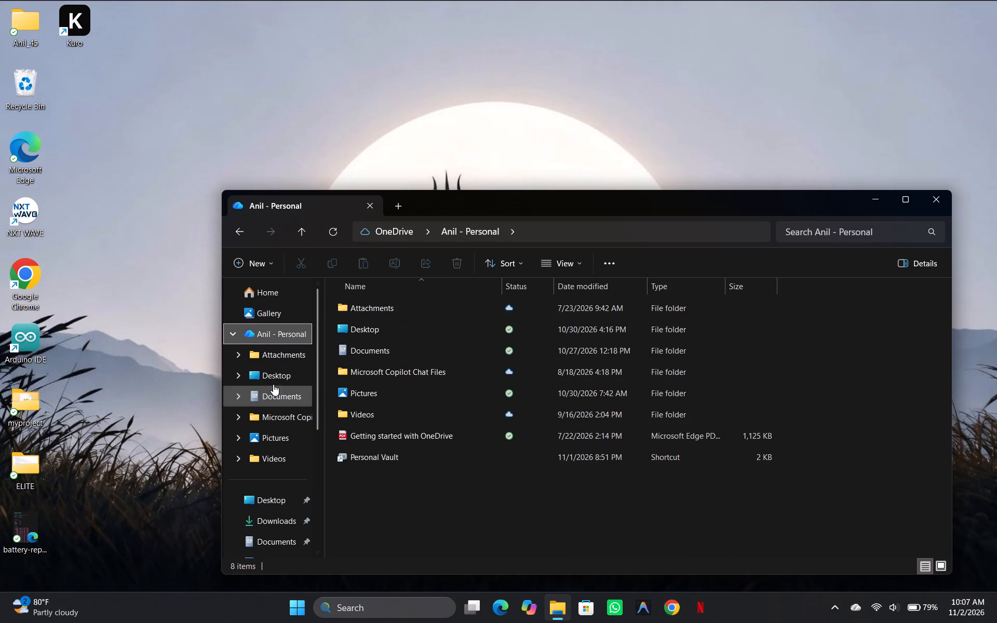
{"action": "left_click", "coordinate": [265, 353]}
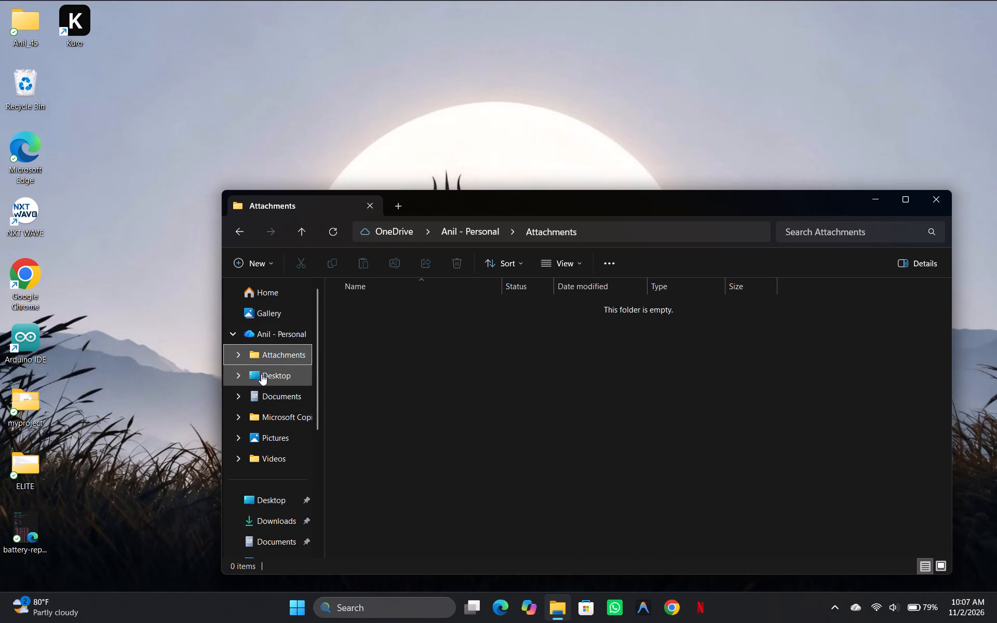
{"action": "left_click", "coordinate": [260, 376]}
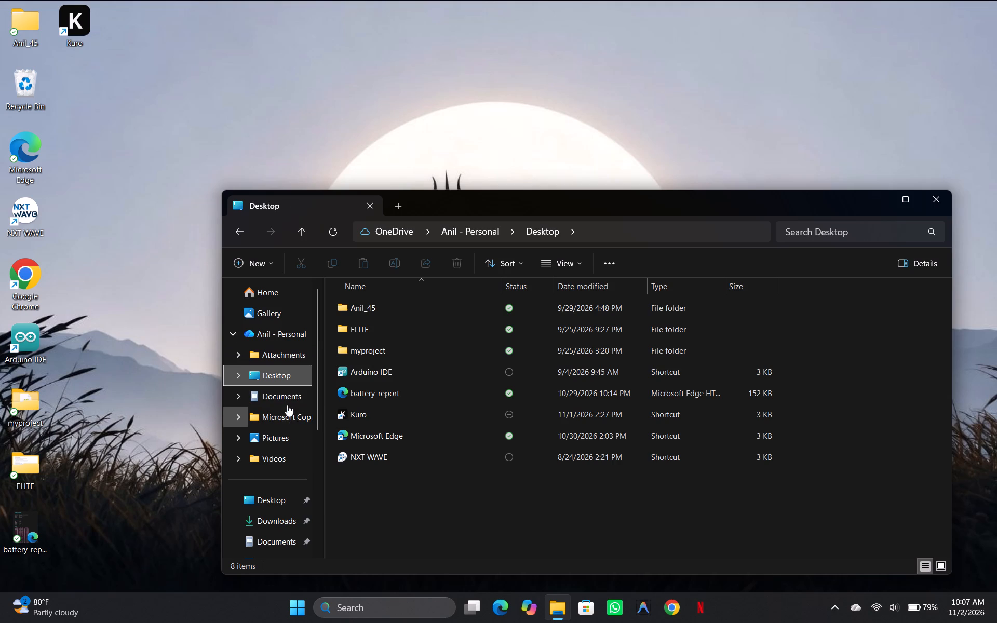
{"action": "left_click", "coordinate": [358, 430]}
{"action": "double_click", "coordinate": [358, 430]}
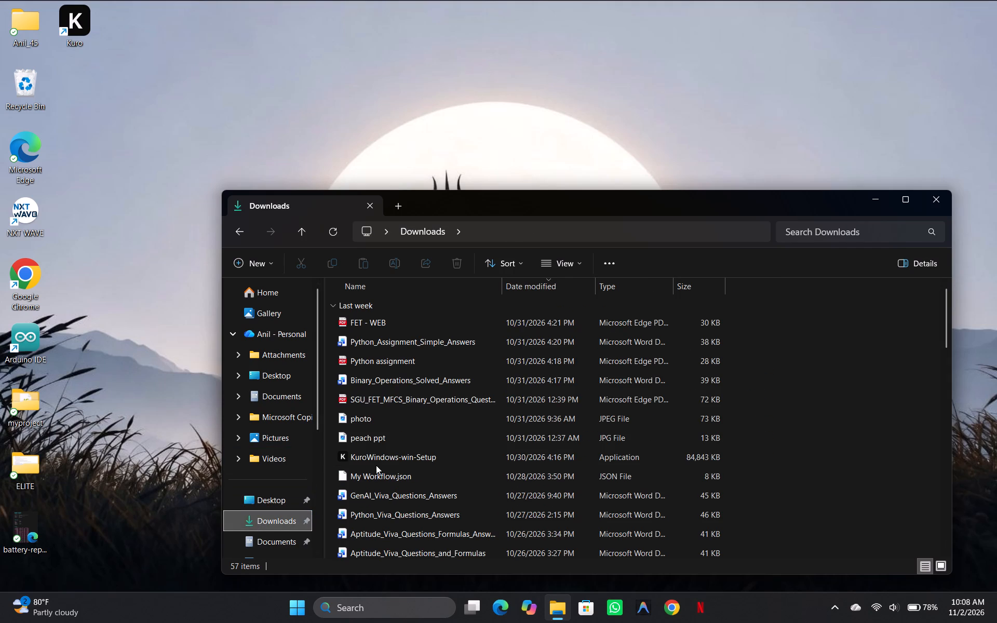
{"action": "scroll", "coordinate": [389, 422], "scroll_direction": "down", "scroll_amount": 1}
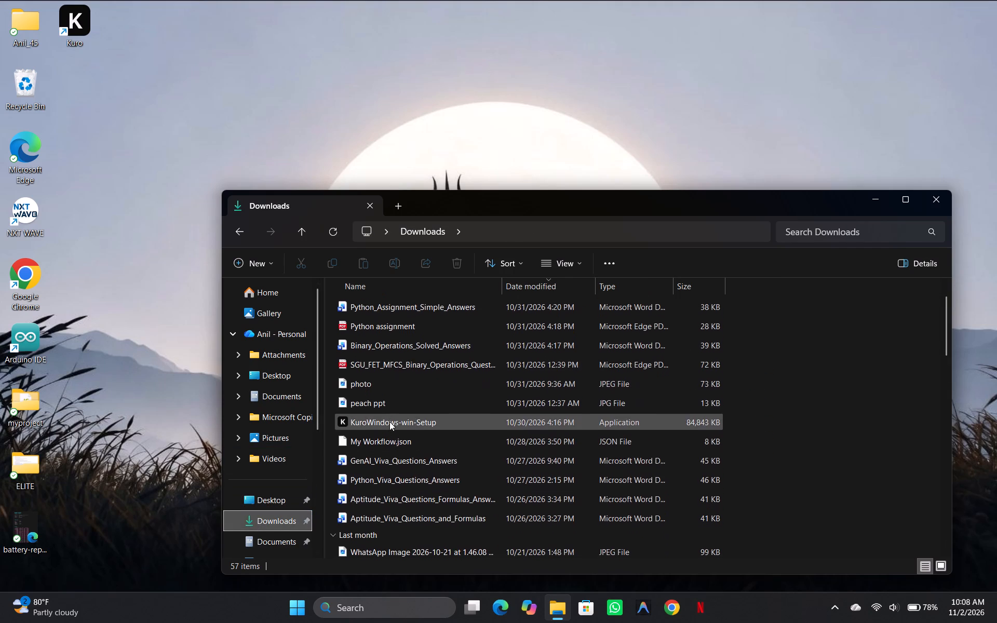
{"action": "scroll", "coordinate": [389, 422], "scroll_direction": "down", "scroll_amount": 2}
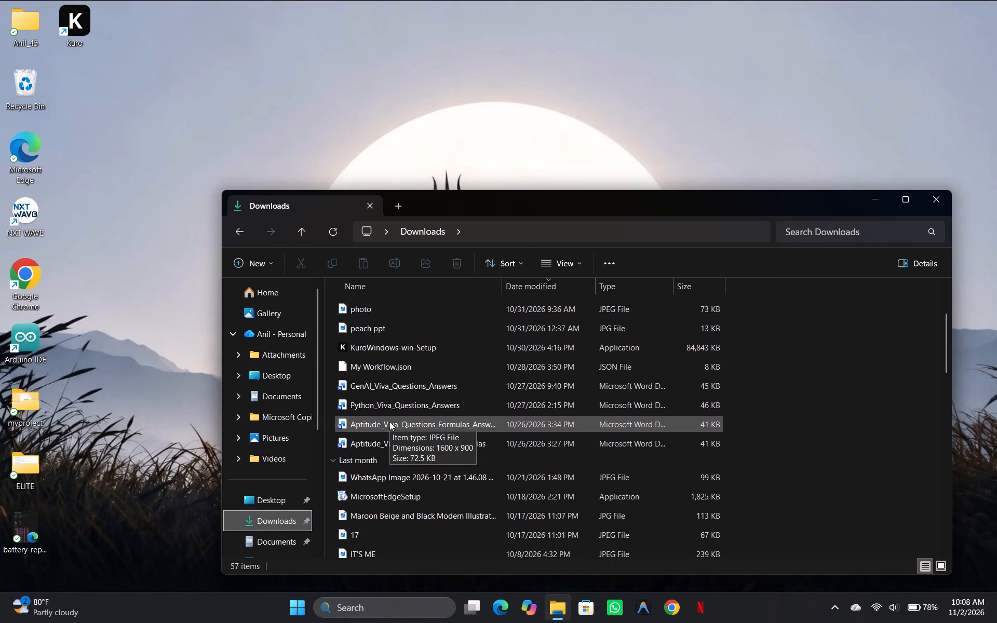
Look through the OS (C:) drive, its Program Files (x86) folder and This PC, and close File Explorer.
{"action": "scroll", "coordinate": [261, 467], "scroll_direction": "down", "scroll_amount": 3}
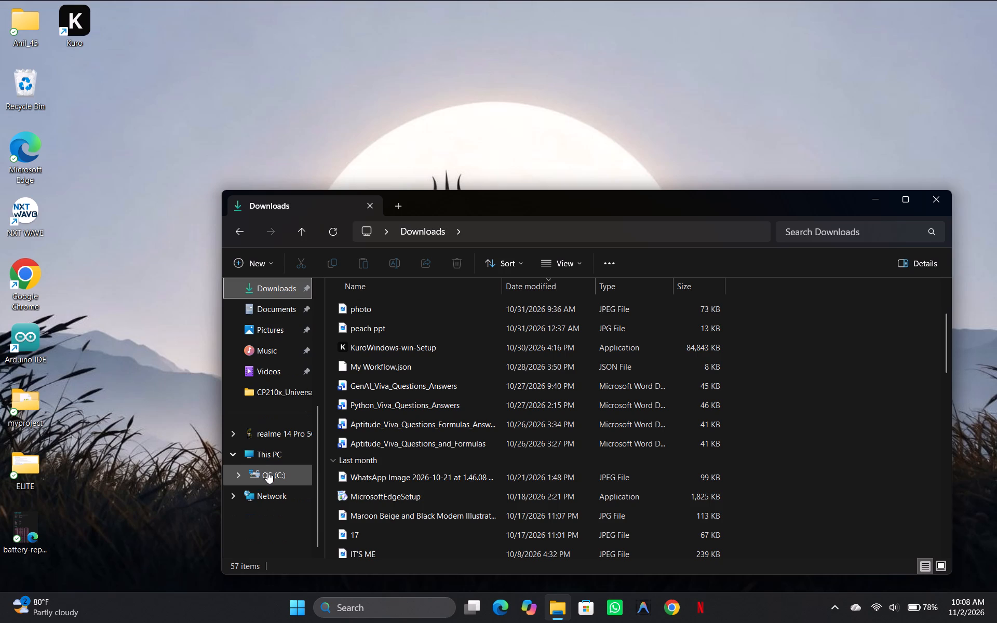
{"action": "left_click", "coordinate": [277, 467]}
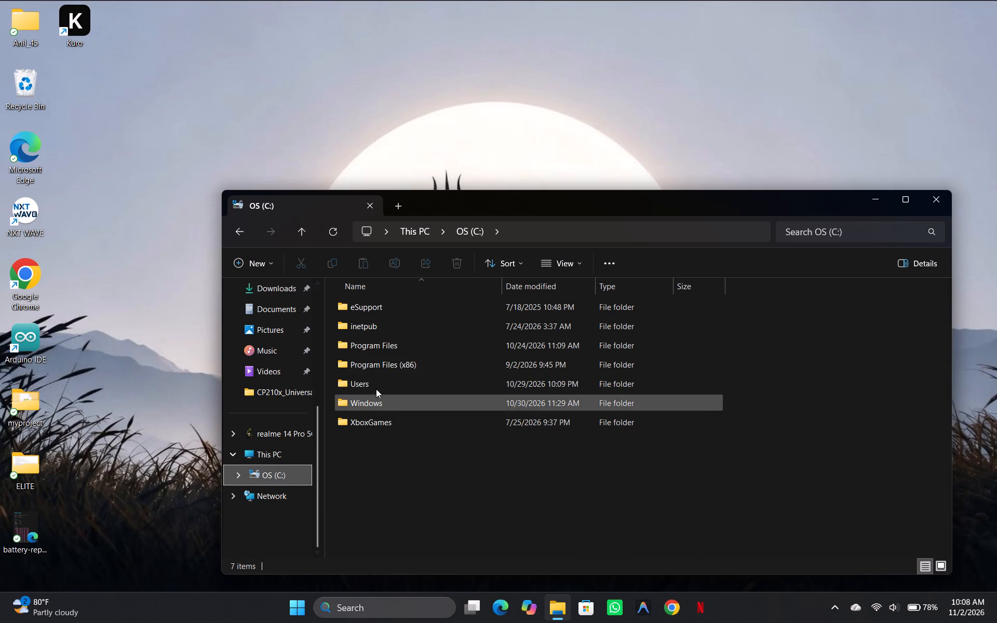
{"action": "left_click", "coordinate": [388, 365]}
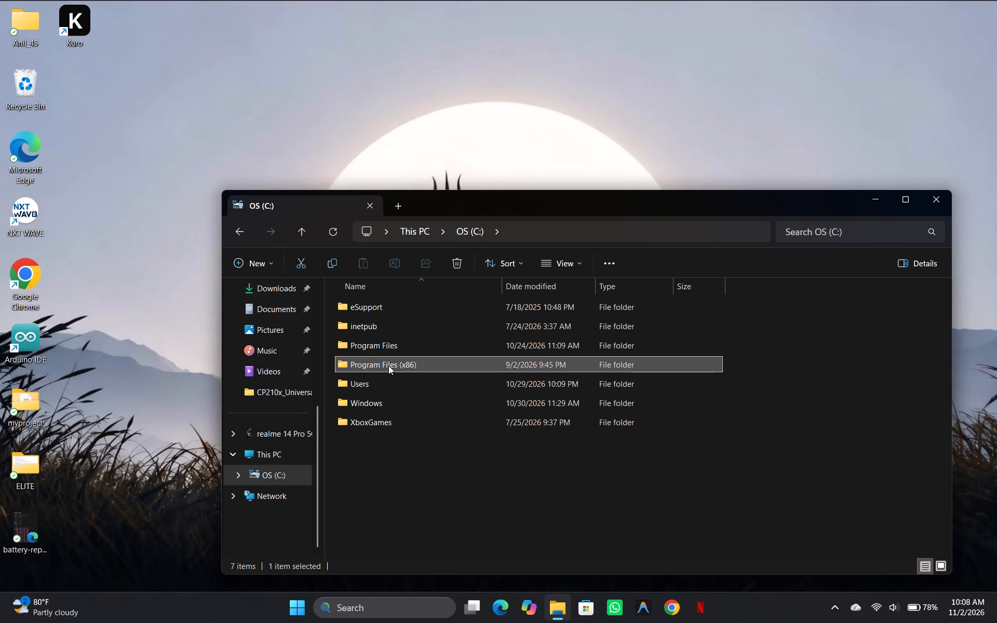
{"action": "double_click", "coordinate": [423, 357]}
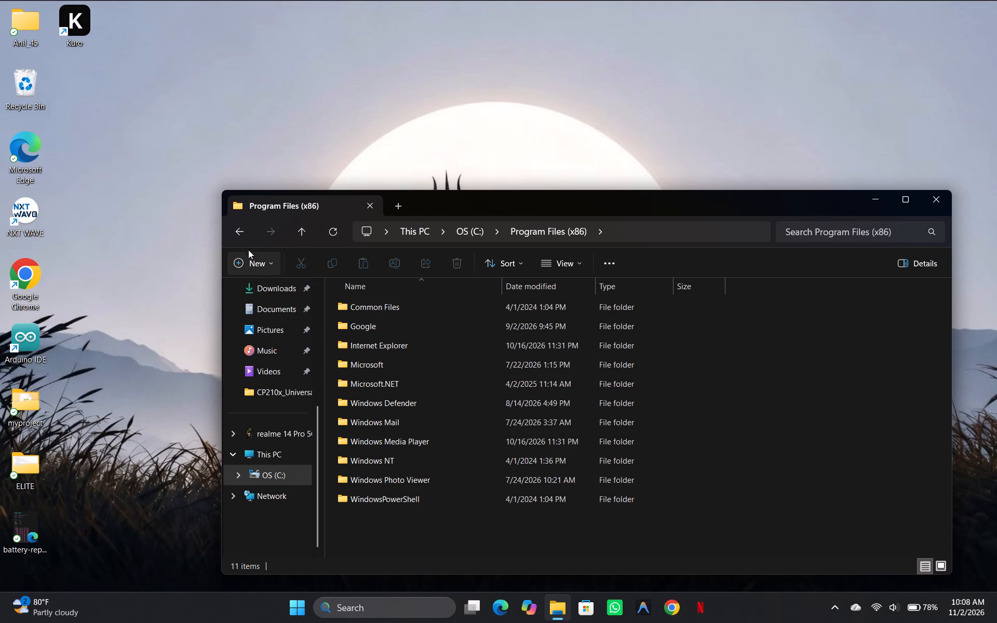
{"action": "left_click", "coordinate": [242, 238]}
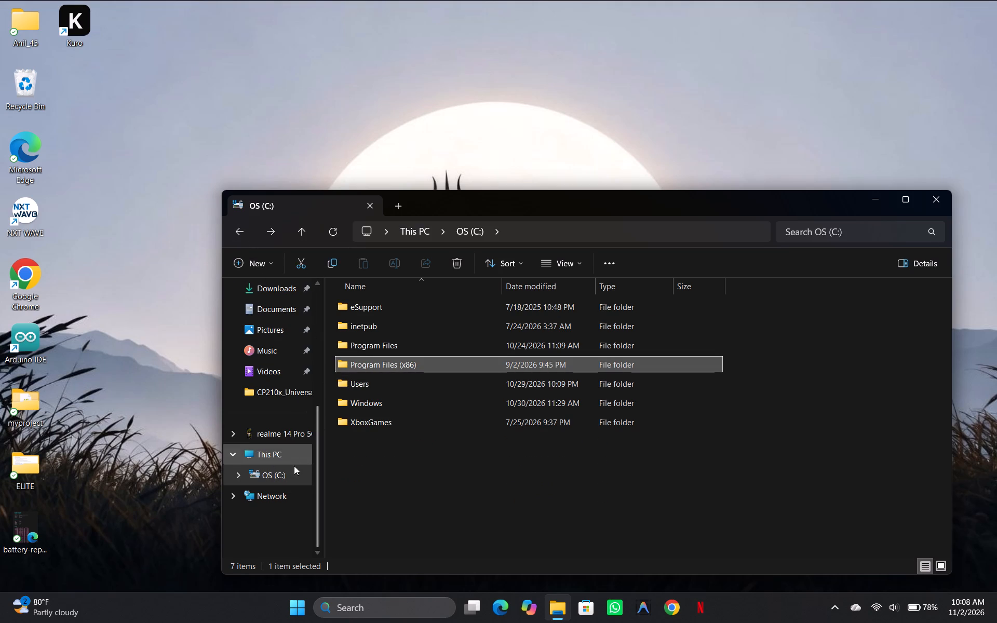
{"action": "left_click", "coordinate": [288, 445]}
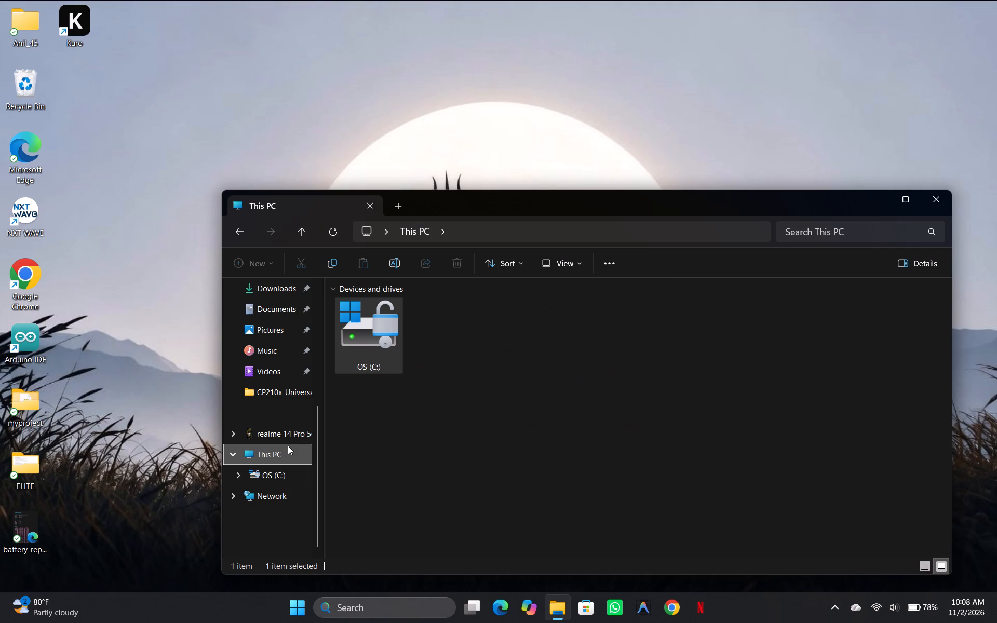
{"action": "left_click", "coordinate": [277, 467]}
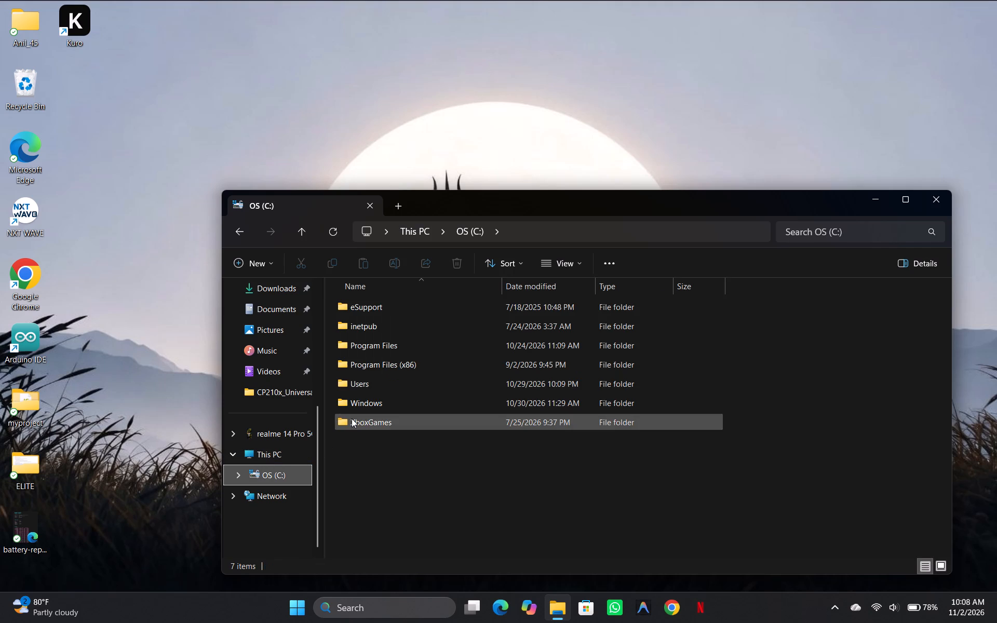
{"action": "left_click", "coordinate": [948, 199]}
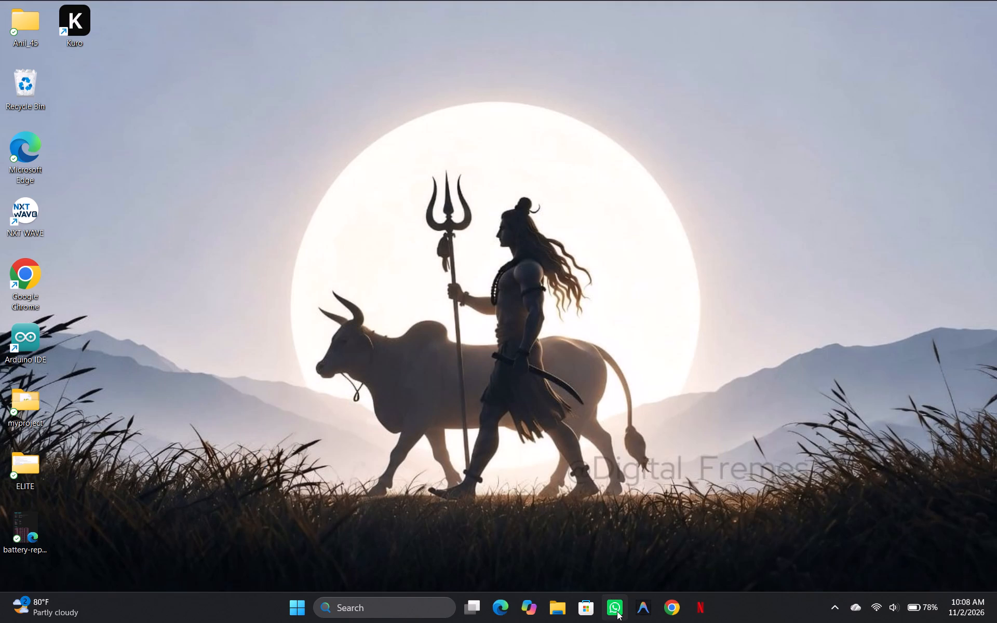
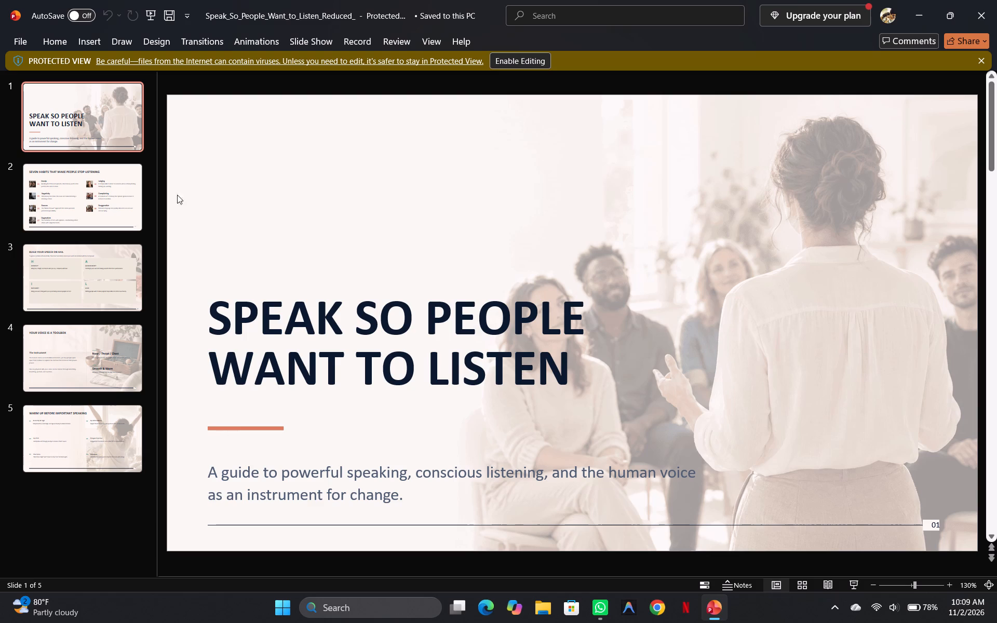
Open slide 2, "Seven Habits That Make People Stop Listening", and enable editing of the protected presentation.
{"action": "left_click_drag", "start_coordinate": [99, 159], "coordinate": [103, 185]}
{"action": "left_click", "coordinate": [103, 185]}
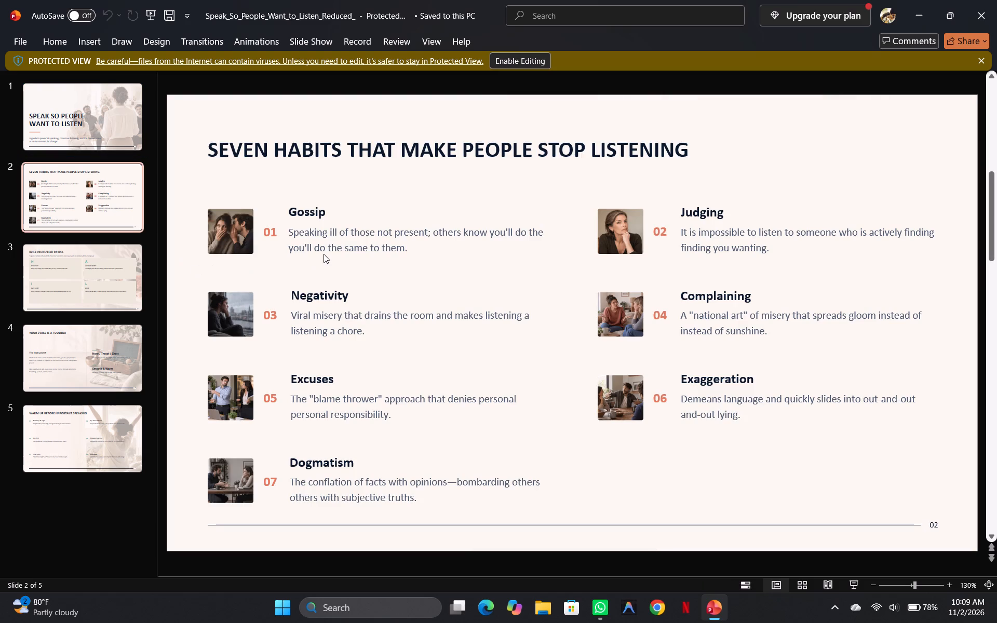
{"action": "left_click_drag", "start_coordinate": [327, 234], "coordinate": [517, 59]}
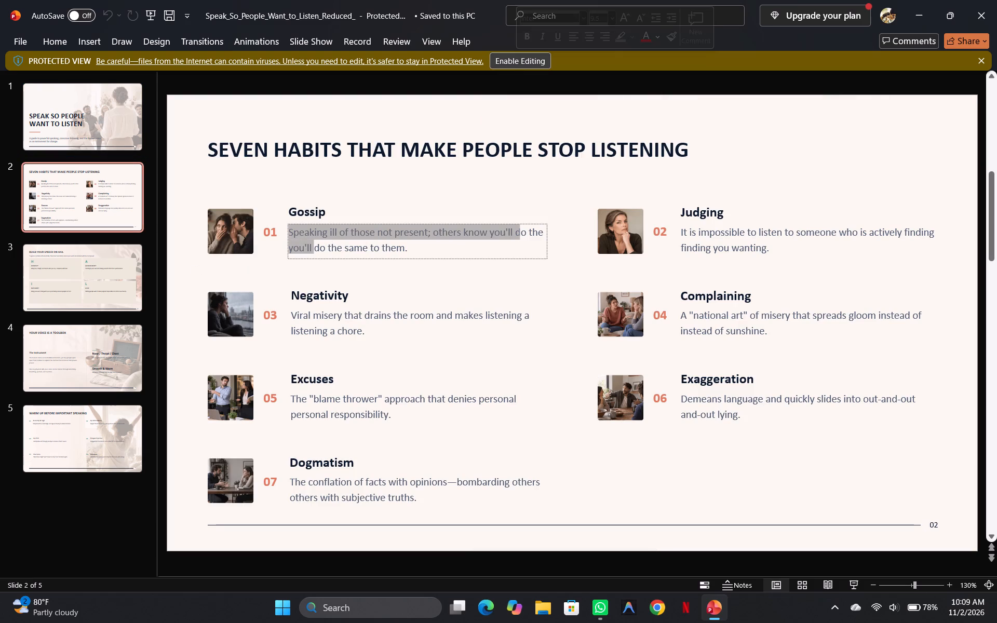
{"action": "left_click_drag", "start_coordinate": [450, 257], "coordinate": [524, 148]}
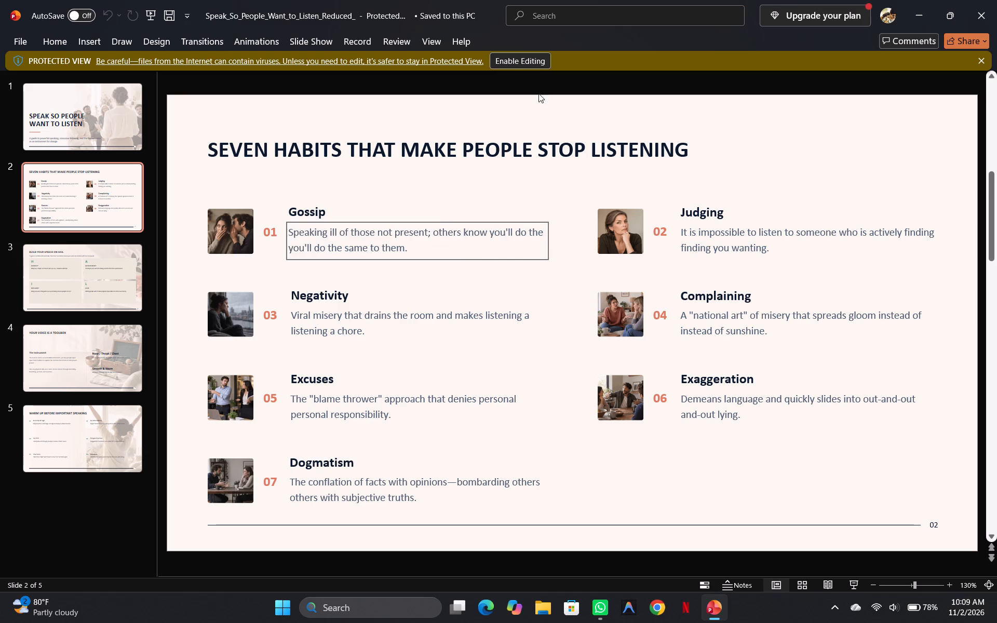
{"action": "left_click", "coordinate": [534, 60]}
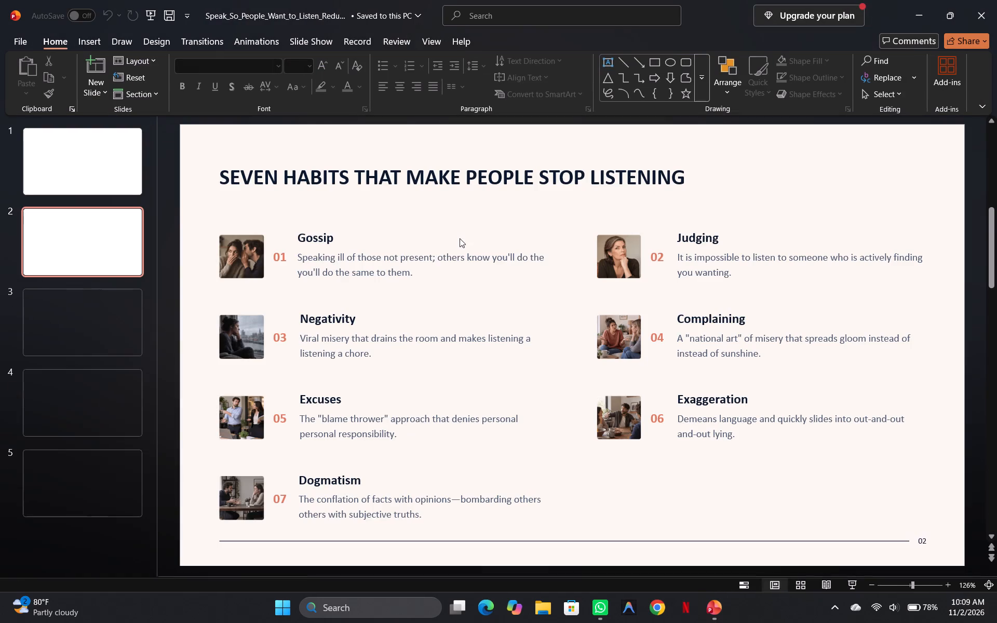
Replace the Gossip description on slide 2 with "Talking badly about someone who is not present.".
{"action": "left_click", "coordinate": [324, 265]}
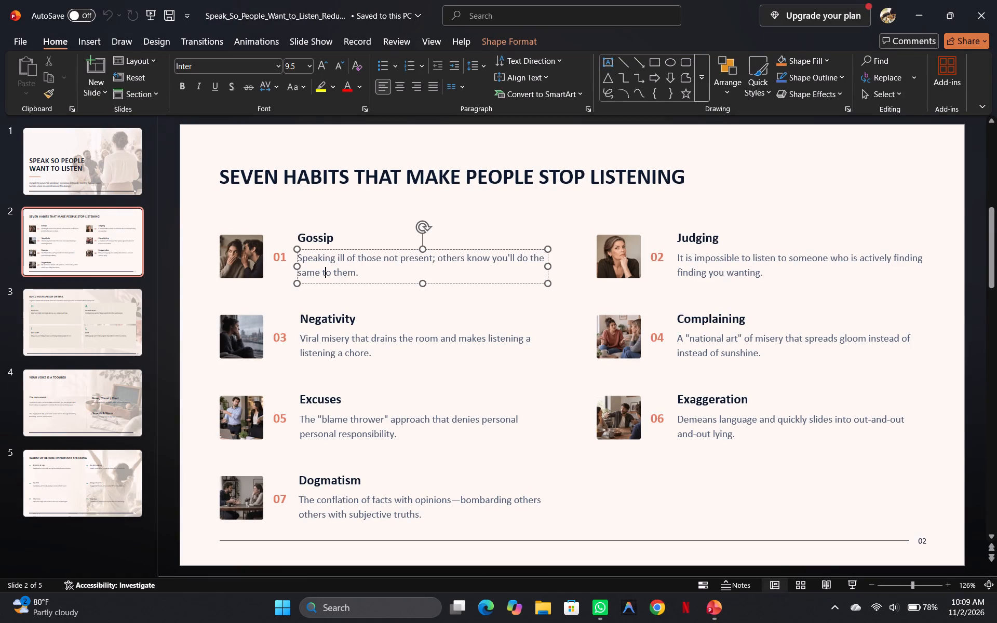
{"action": "left_click_drag", "start_coordinate": [359, 273], "coordinate": [309, 252]}
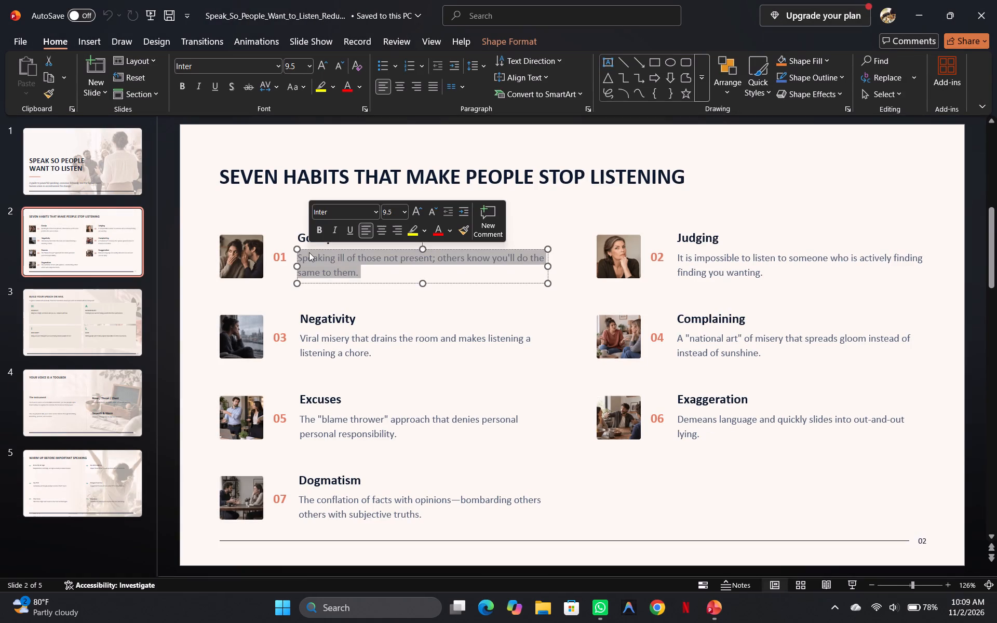
{"action": "key", "text": "BackSpace"}
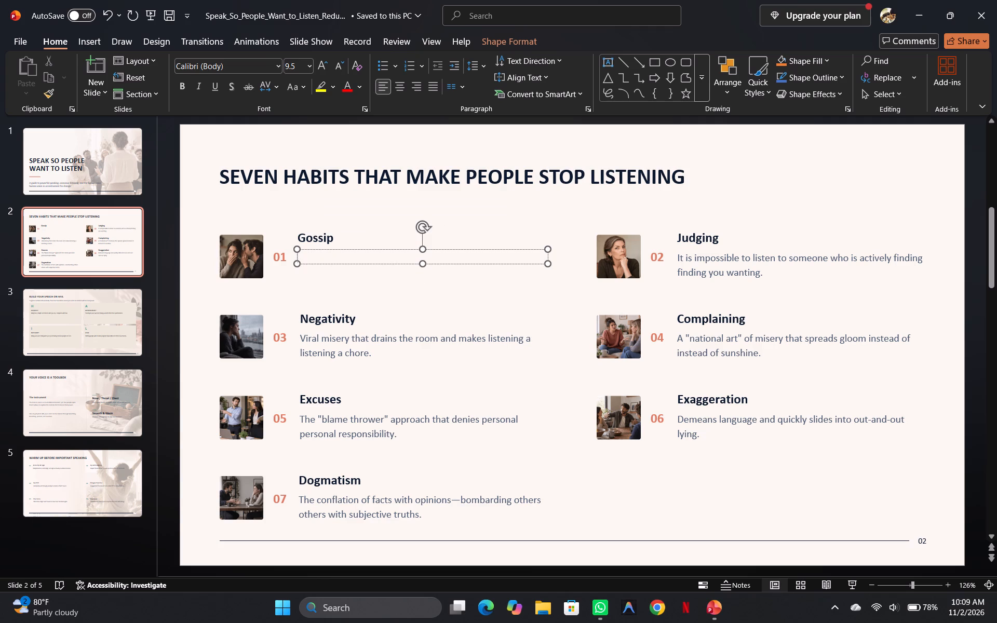
{"action": "key", "text": "shift+t"}
{"action": "type", "text": "alkinh"}
{"action": "key", "text": "BackSpace"}
{"action": "type", "text": "g"}
{"action": "key", "text": "space"}
{"action": "type", "text": "badly"}
{"action": "key", "text": "space"}
{"action": "type", "text": "about"}
{"action": "key", "text": "space"}
{"action": "type", "text": "some"}
{"action": "type", "text": "one"}
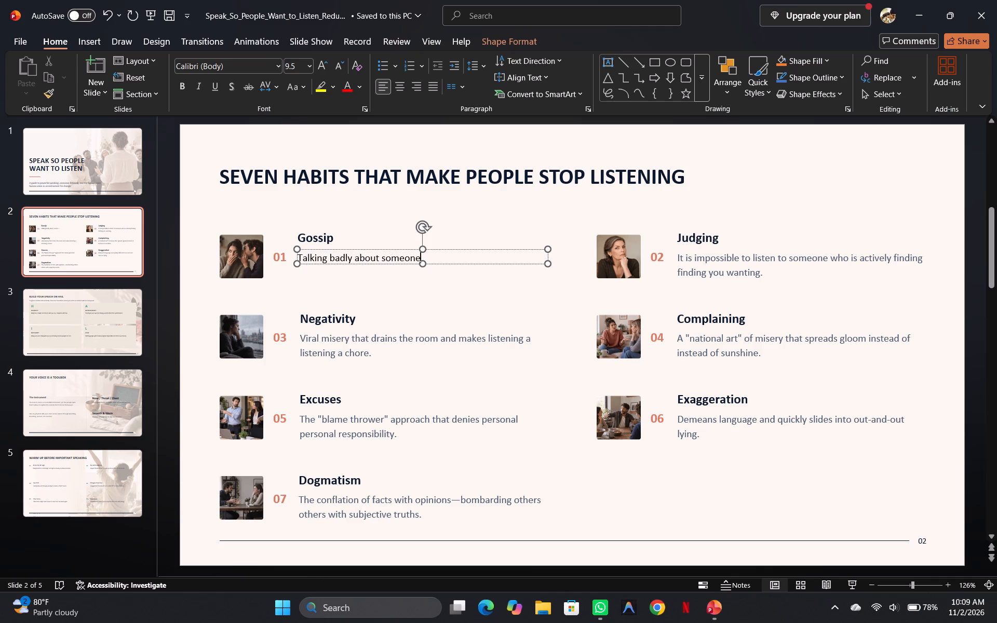
{"action": "key", "text": "space"}
{"action": "type", "text": "who is not"}
{"action": "key", "text": "space"}
{"action": "type", "text": "present"}
{"action": "key", "text": "period"}
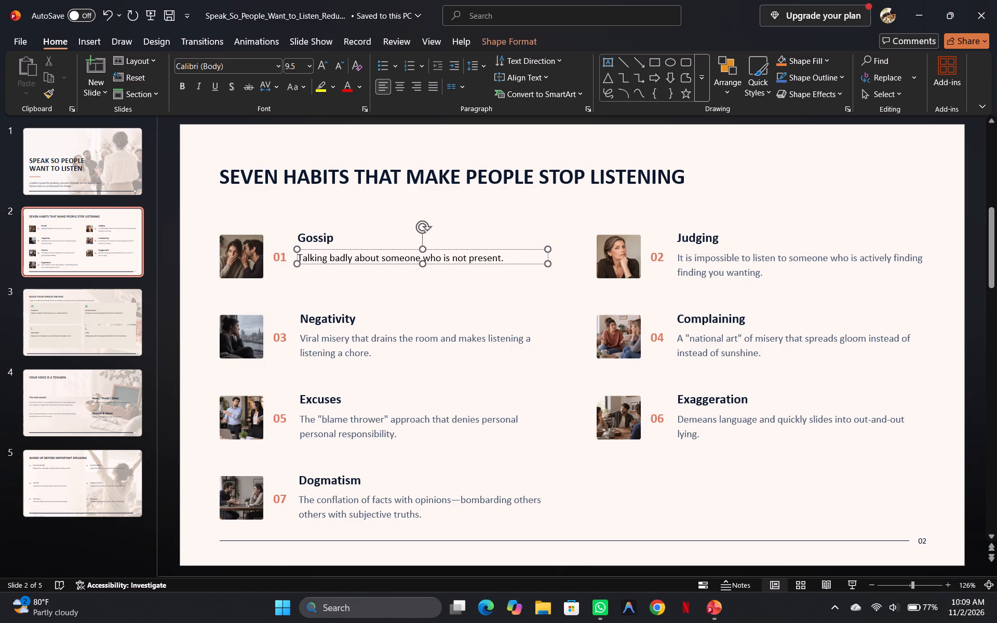
Replace the Judging description on slide 2 with "Making negative opinions about others without understanding them.".
{"action": "left_click", "coordinate": [702, 265]}
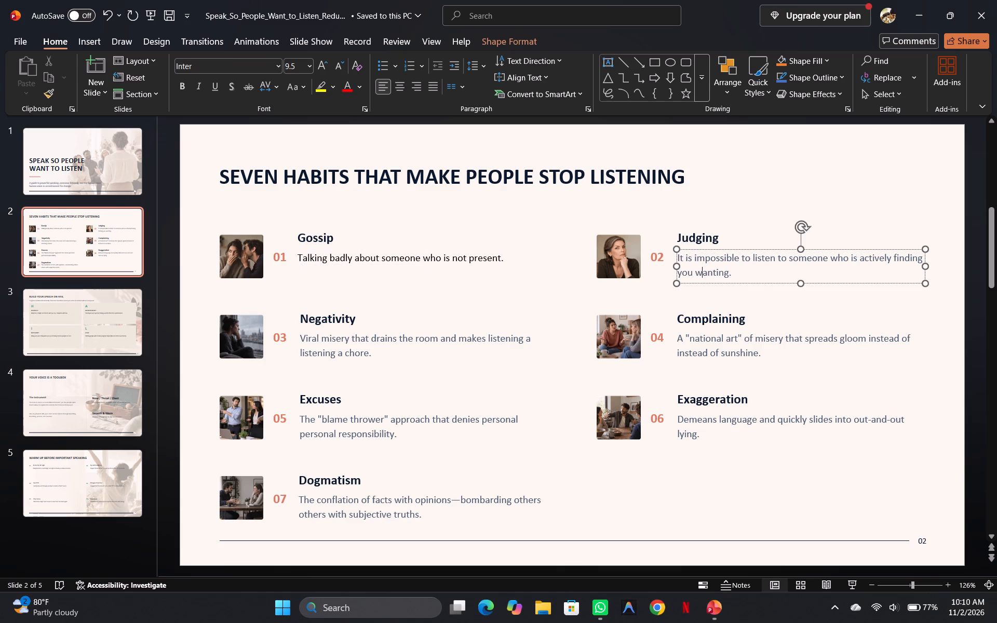
{"action": "left_click", "coordinate": [678, 257]}
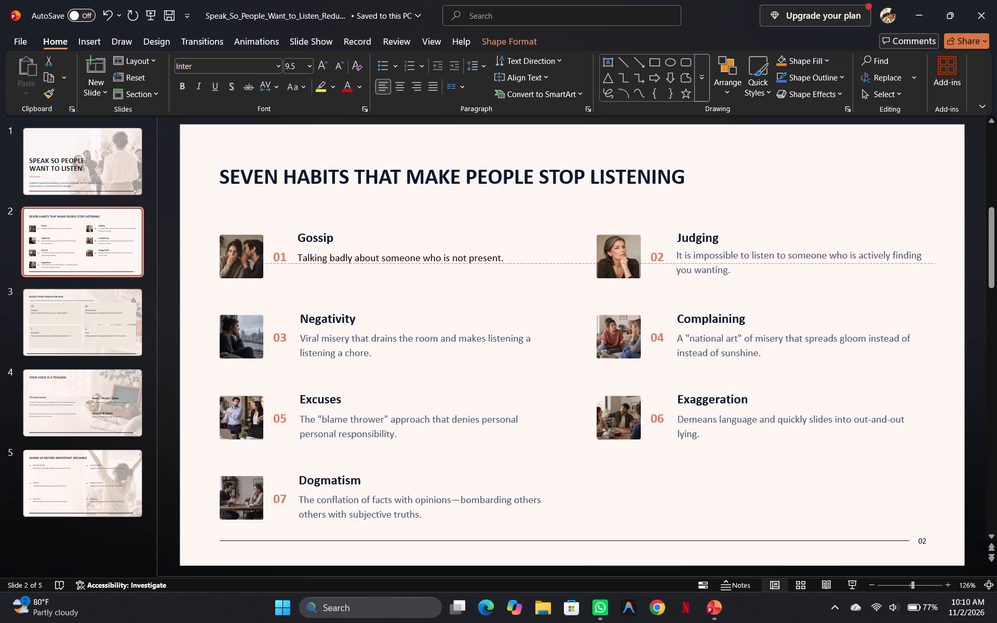
{"action": "left_click_drag", "start_coordinate": [684, 258], "coordinate": [703, 267]}
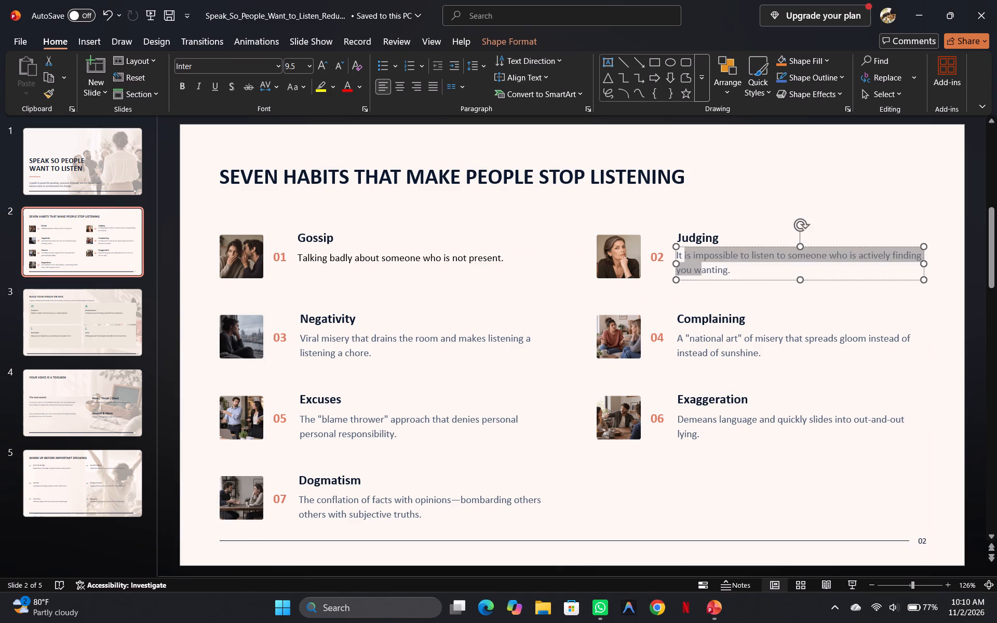
{"action": "left_click_drag", "start_coordinate": [703, 267], "coordinate": [706, 278]}
{"action": "key", "text": "ctrl+a"}
{"action": "key", "text": "BackSpace"}
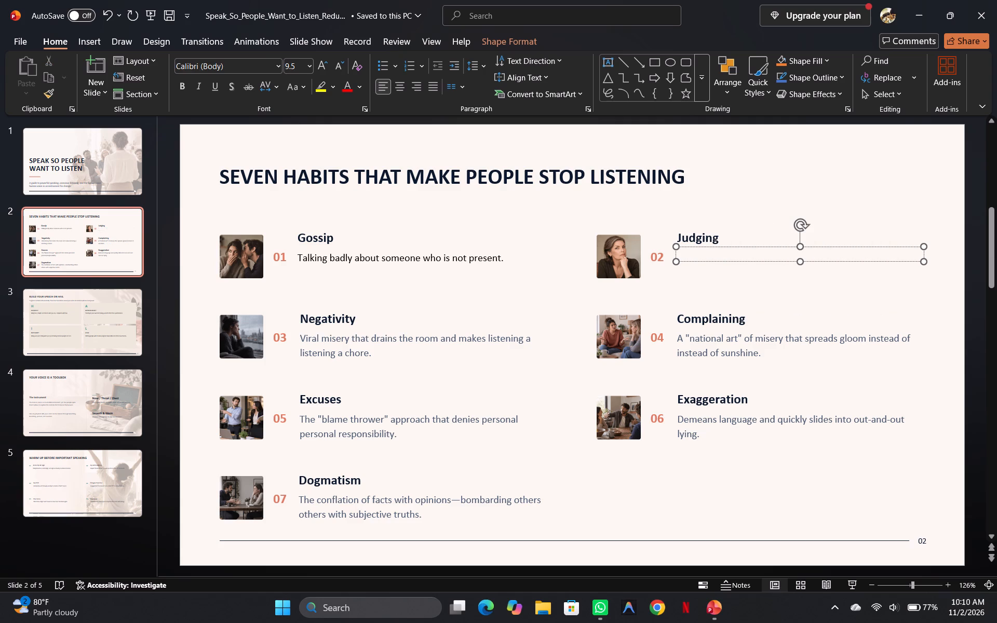
{"action": "key", "text": "shift+m"}
{"action": "type", "text": "akinh"}
{"action": "key", "text": "BackSpace"}
{"action": "type", "text": "g"}
{"action": "key", "text": "space"}
{"action": "type", "text": "negative"}
{"action": "key", "text": "space"}
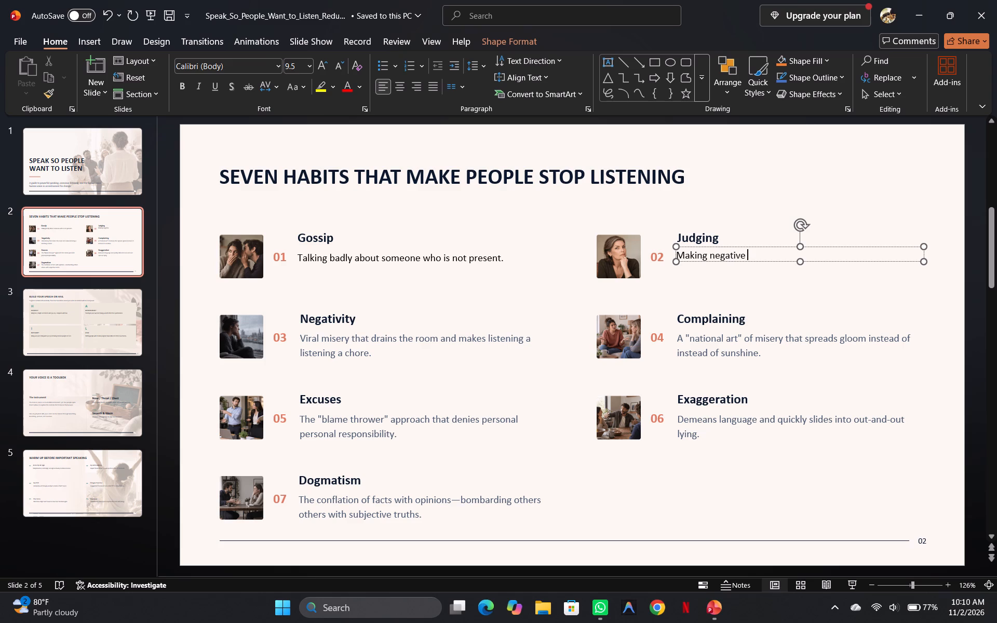
{"action": "type", "text": "opinions"}
{"action": "key", "text": "space"}
{"action": "type", "text": "about others"}
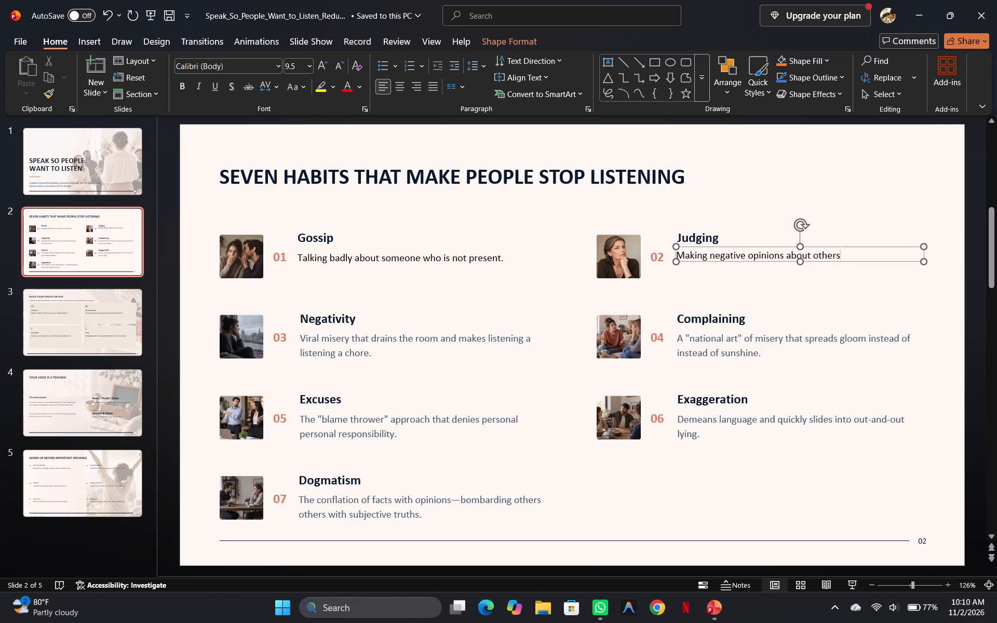
{"action": "key", "text": "space"}
{"action": "type", "text": "without"}
{"action": "key", "text": "space"}
{"action": "type", "text": "understanding"}
{"action": "key", "text": "space"}
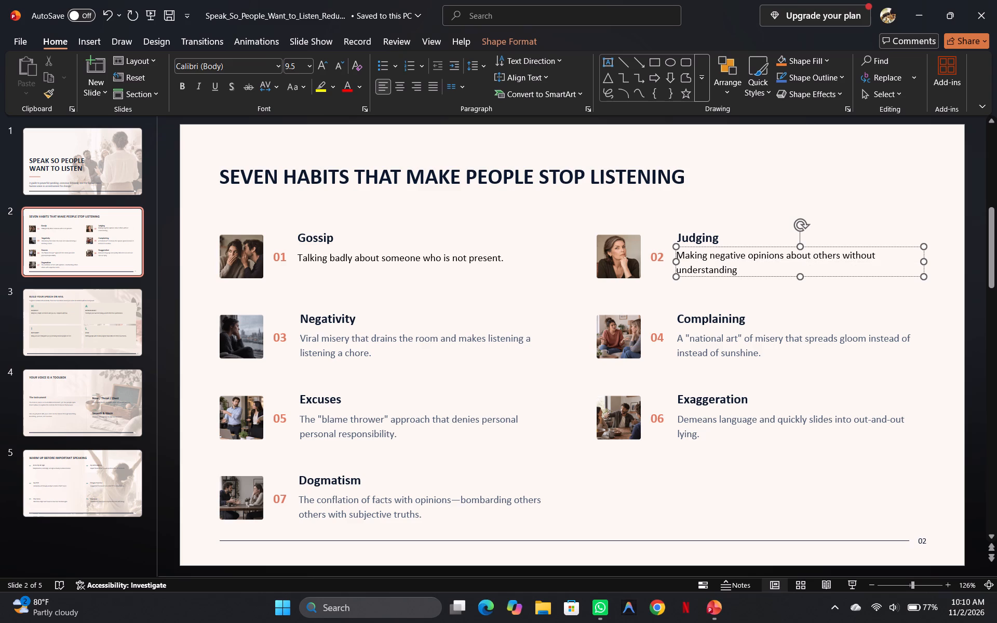
{"action": "type", "text": "them."}
{"action": "key", "text": "space"}
Replace the Negativity description on slide 2 with "Always talking about negative things.".
{"action": "left_click_drag", "start_coordinate": [299, 336], "coordinate": [304, 337]}
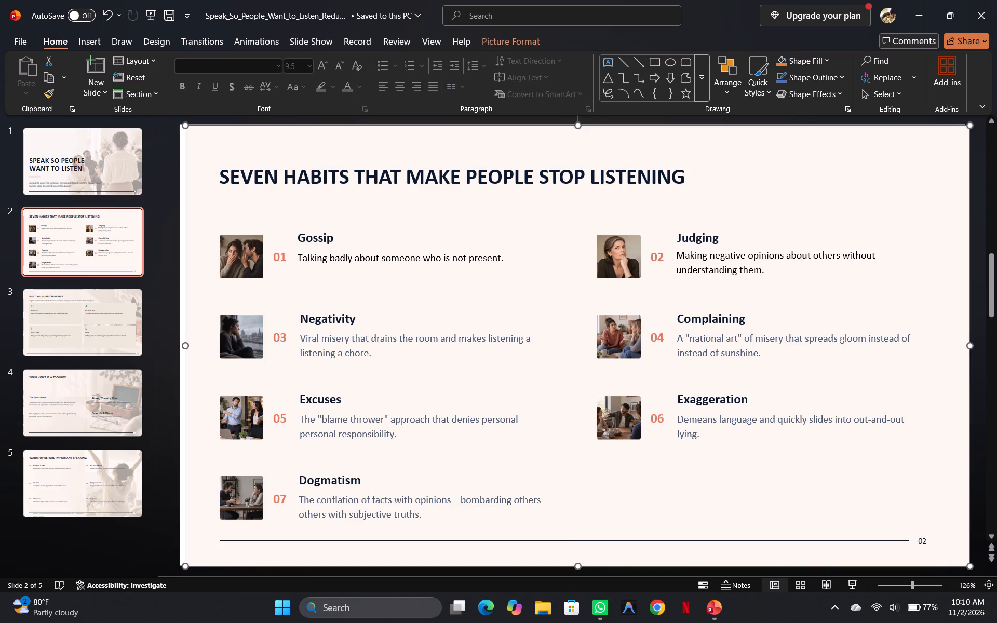
{"action": "left_click_drag", "start_coordinate": [305, 338], "coordinate": [338, 364]}
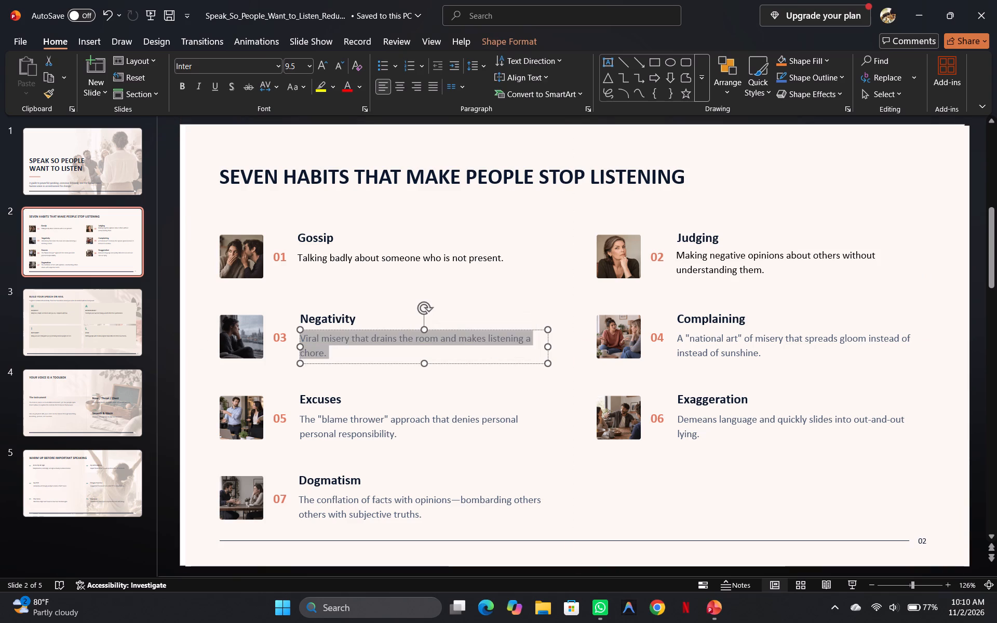
{"action": "key", "text": "BackSpace"}
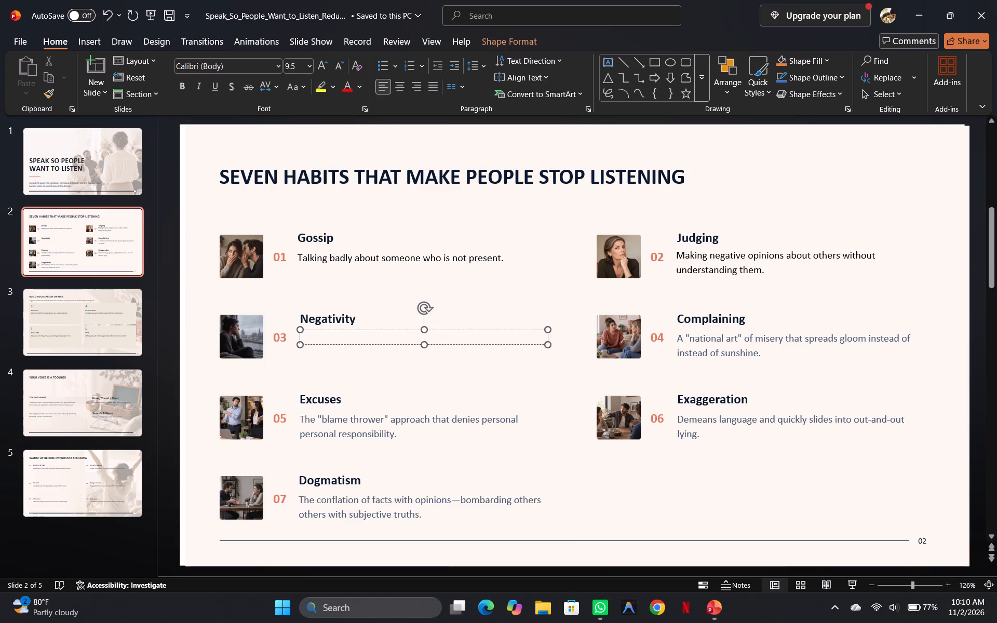
{"action": "key", "text": "shift+a"}
{"action": "key", "text": "l"}
{"action": "type", "text": "ways"}
{"action": "key", "text": "space"}
{"action": "type", "text": "tal"}
{"action": "type", "text": "king"}
{"action": "key", "text": "space"}
{"action": "type", "text": "about"}
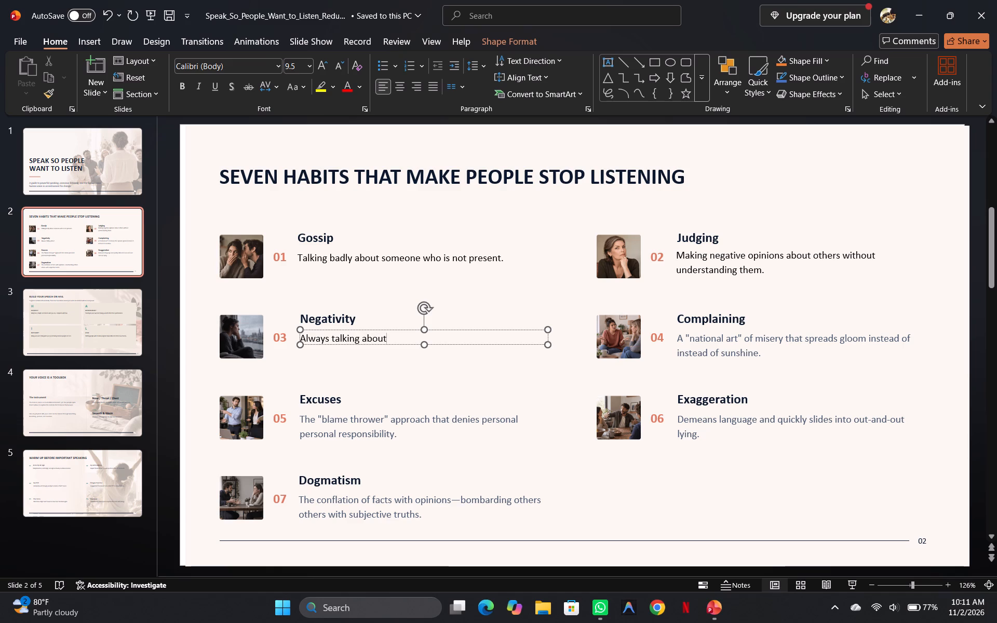
{"action": "key", "text": "space"}
{"action": "type", "text": "n"}
{"action": "type", "text": "egative"}
{"action": "key", "text": "space"}
{"action": "type", "text": "trhings"}
{"action": "key", "text": "period"}
Replace the Complaining description on slide 2 with "Always finding problems instead of solutions.".
{"action": "left_click_drag", "start_coordinate": [677, 341], "coordinate": [698, 345]}
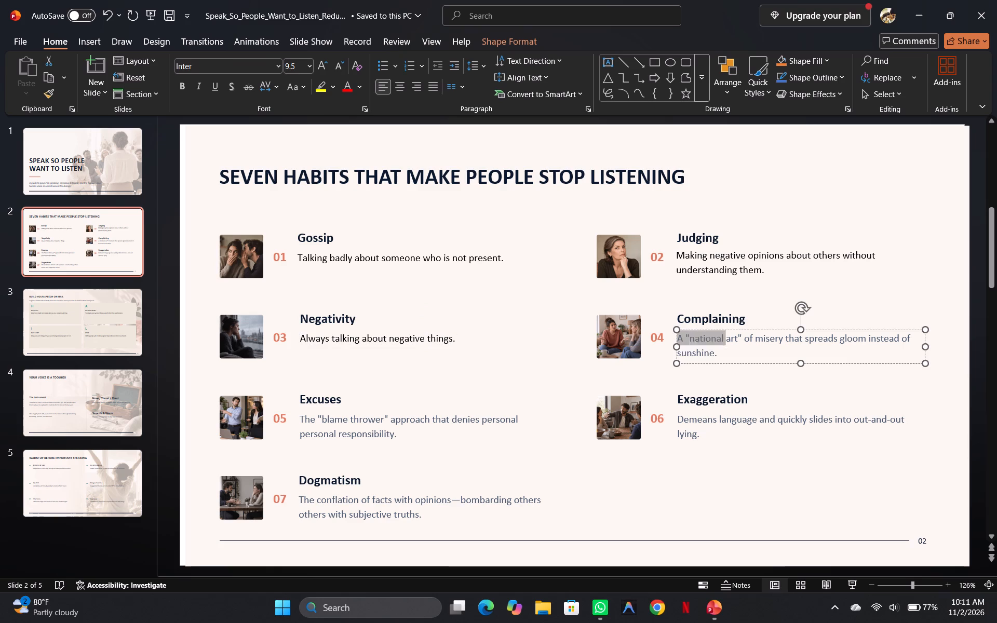
{"action": "left_click_drag", "start_coordinate": [698, 345], "coordinate": [712, 363]}
{"action": "key", "text": "BackSpace"}
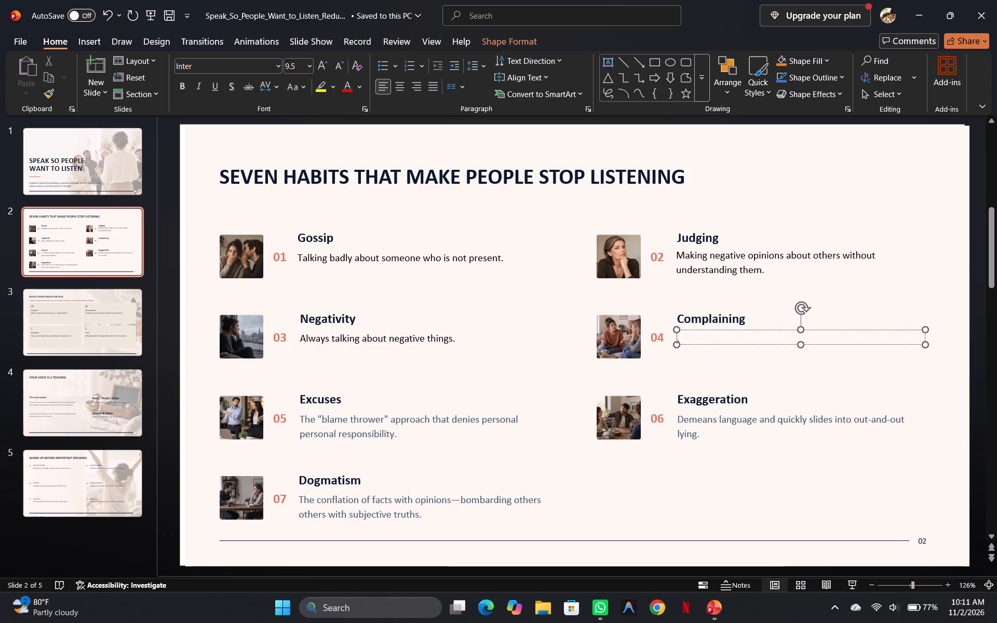
{"action": "type", "text": "always"}
{"action": "key", "text": "space"}
{"action": "type", "text": "finding"}
{"action": "key", "text": "space"}
{"action": "type", "text": "problems"}
{"action": "key", "text": "space"}
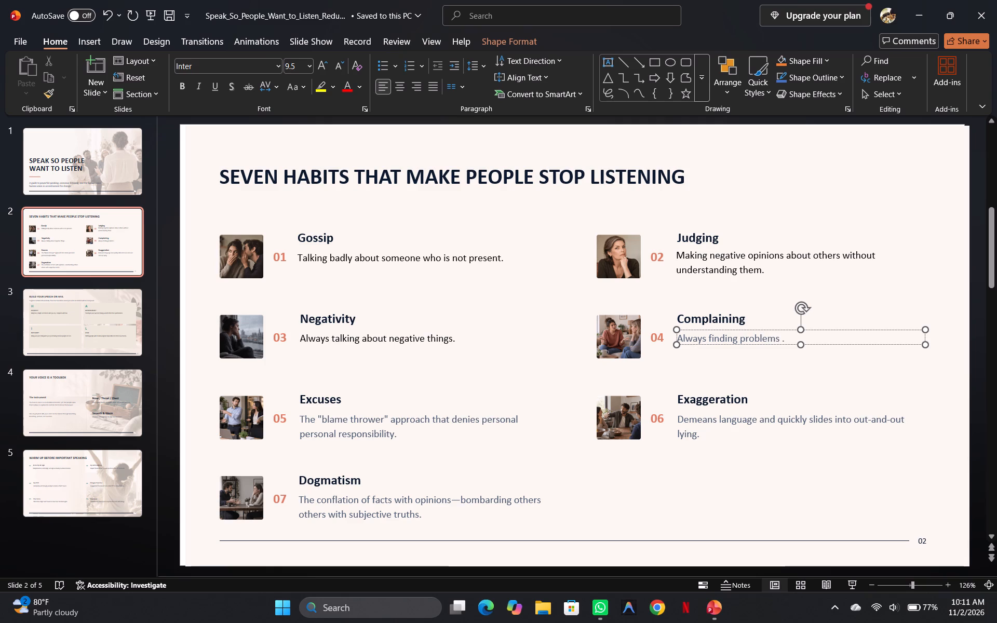
{"action": "type", "text": "instead of"}
{"action": "key", "text": "space"}
{"action": "type", "text": "solutions"}
Replace the Excuses description on slide 2 with "Blaming others instead of accepting our mistake.".
{"action": "left_click", "coordinate": [303, 419]}
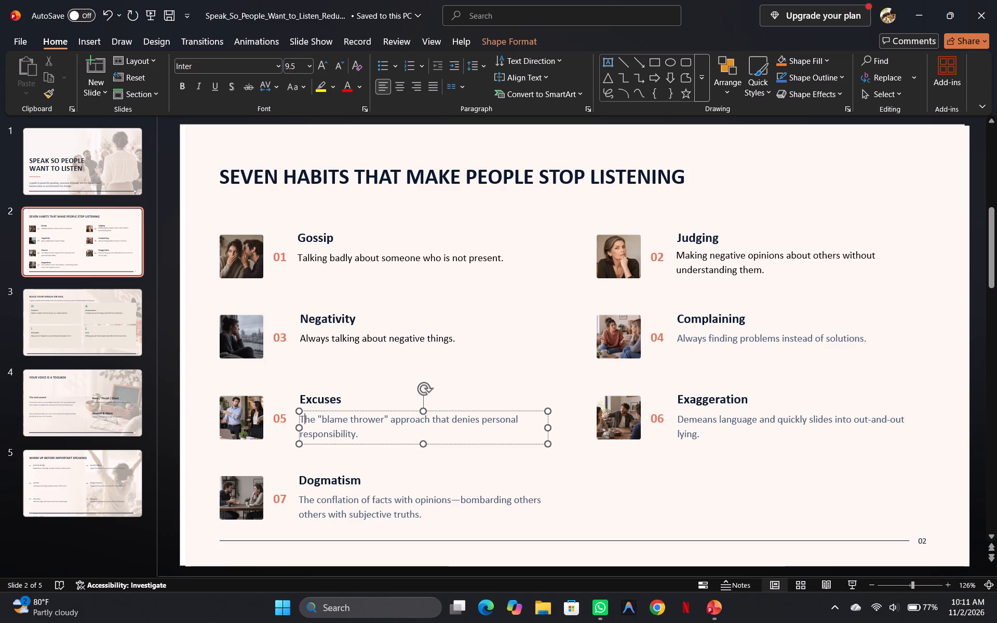
{"action": "key", "text": "ctrl+a"}
{"action": "key", "text": "BackSpace"}
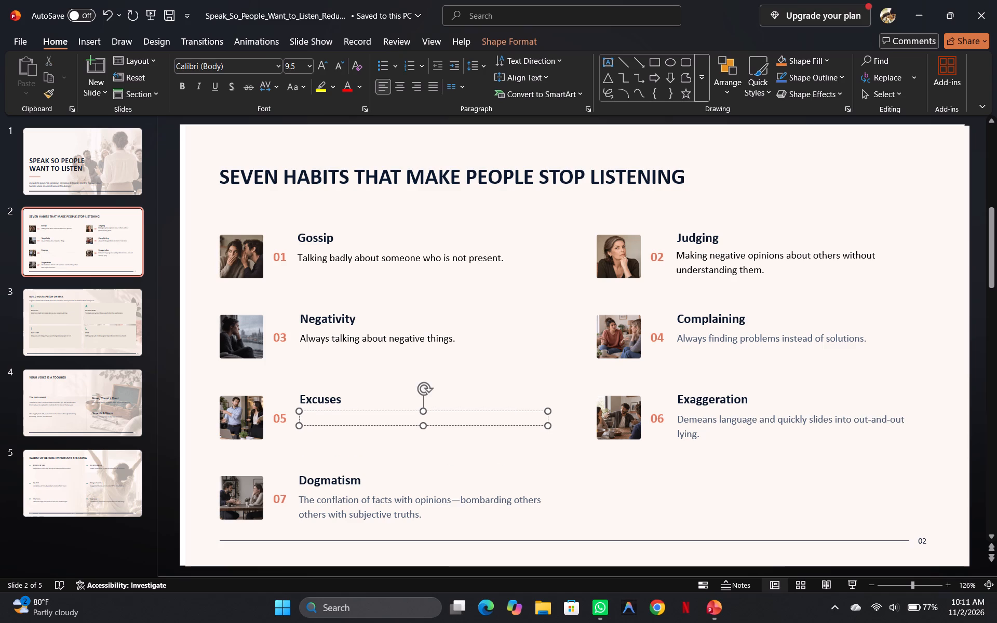
{"action": "key", "text": "shift+b"}
{"action": "type", "text": "laming"}
{"action": "key", "text": "space"}
{"action": "type", "text": "others"}
{"action": "key", "text": "space"}
{"action": "type", "text": "instead"}
{"action": "key", "text": "space"}
{"action": "type", "text": "of"}
{"action": "key", "text": "space"}
{"action": "type", "text": "acce"}
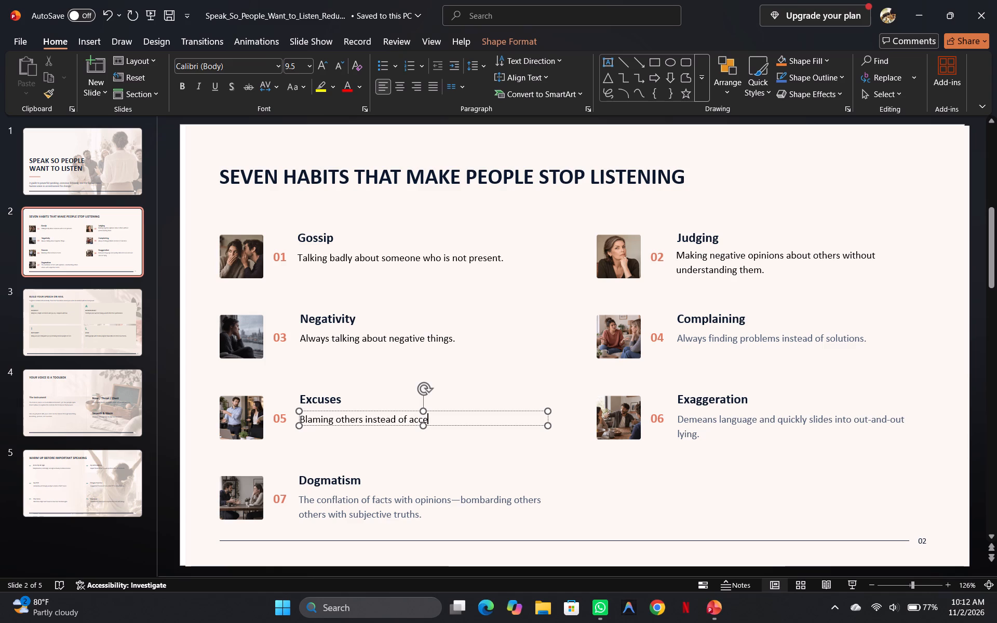
{"action": "type", "text": "pting"}
{"action": "key", "text": "space"}
{"action": "type", "text": "our mistake"}
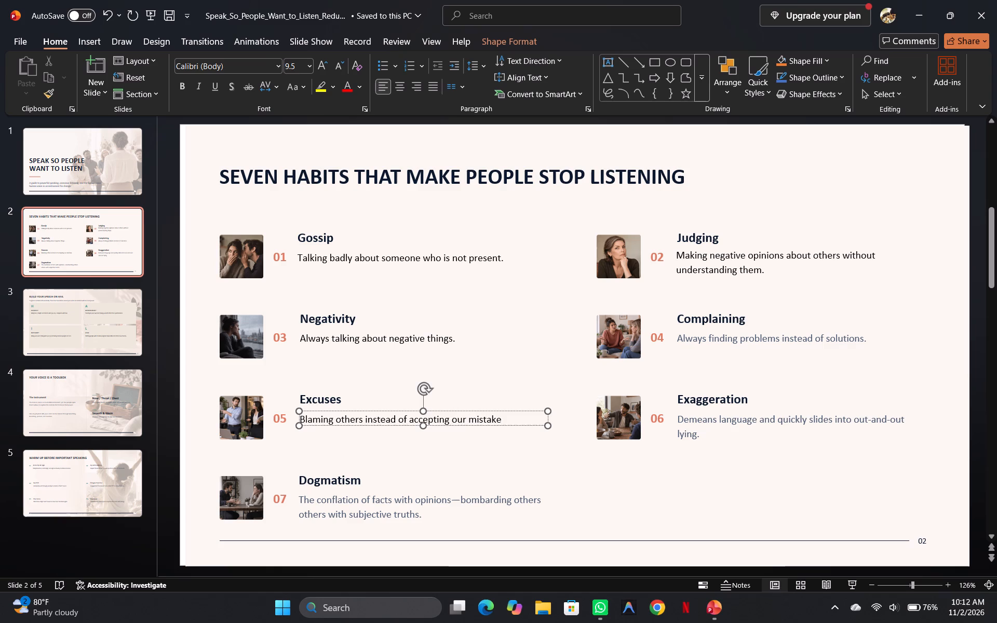
{"action": "key", "text": "period"}
Replace the Exaggeration description on slide 2 with "Making things bigger than they really are.".
{"action": "left_click", "coordinate": [680, 419]}
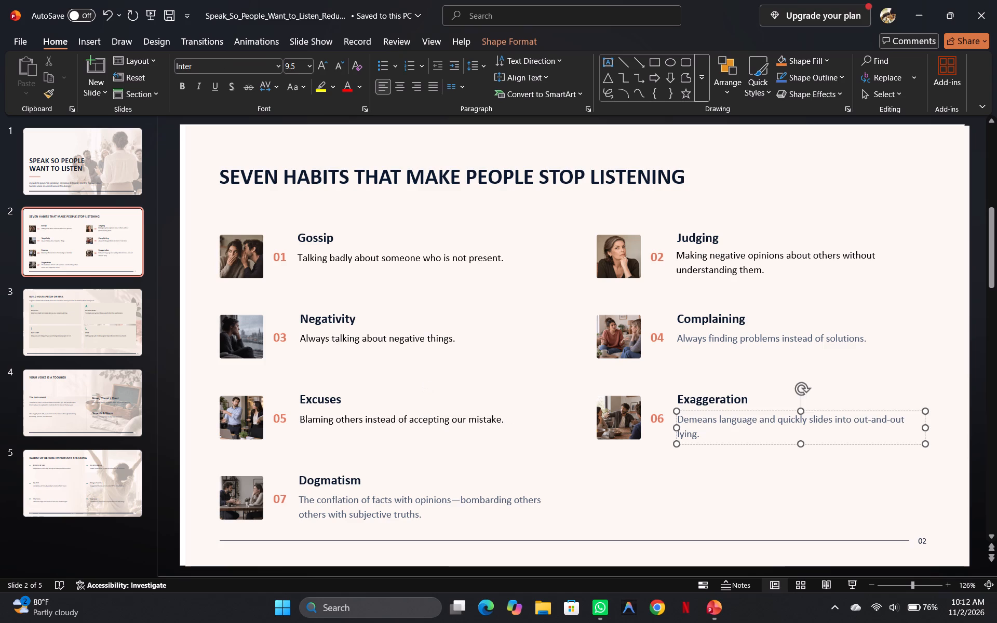
{"action": "key", "text": "ctrl+a"}
{"action": "key", "text": "BackSpace"}
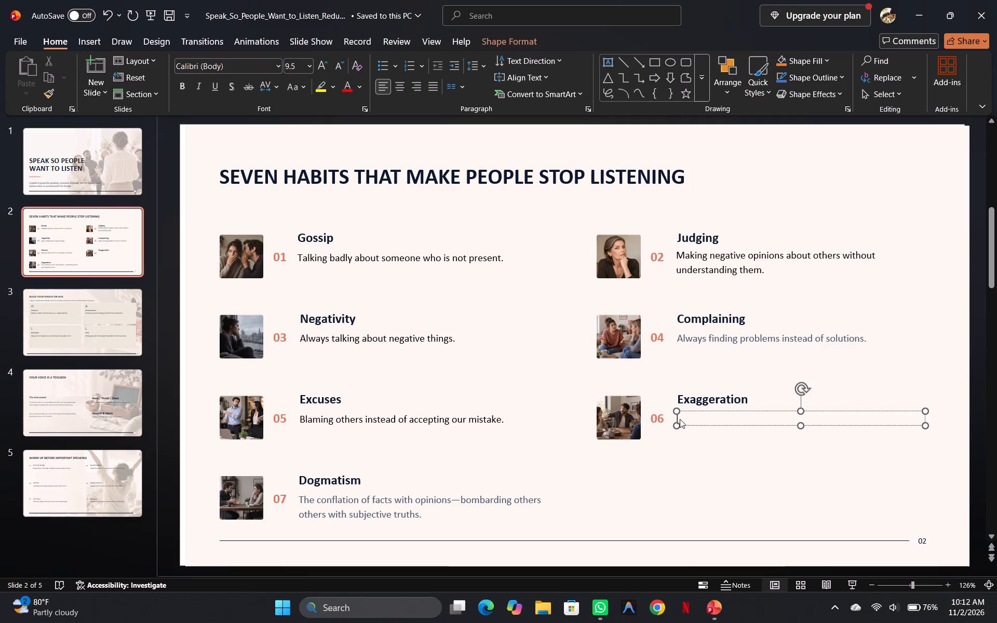
{"action": "type", "text": "Making"}
{"action": "key", "text": "space"}
{"action": "type", "text": "things"}
{"action": "key", "text": "space"}
{"action": "type", "text": "bigger"}
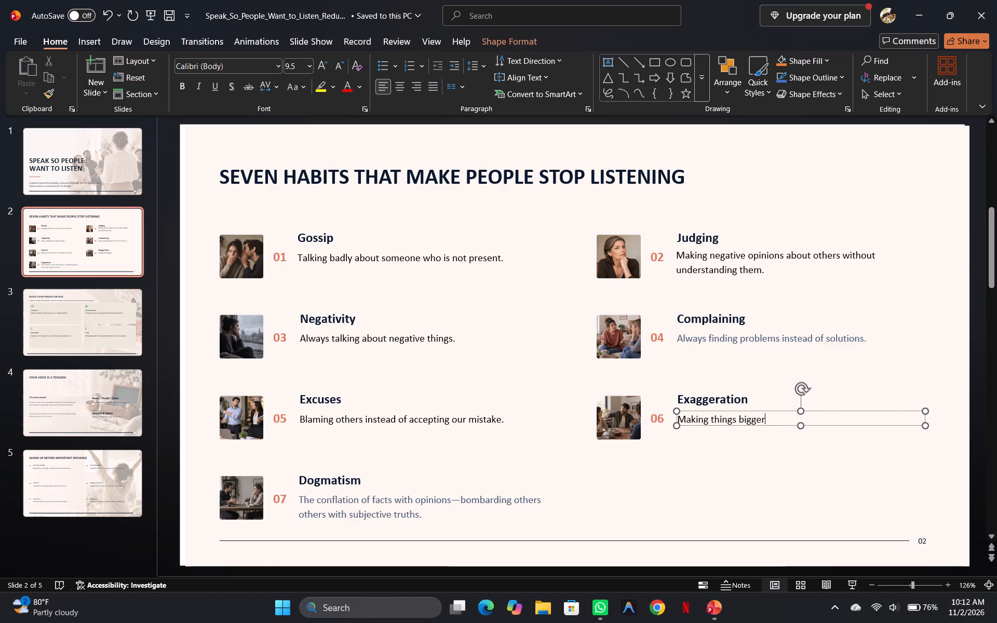
{"action": "key", "text": "space"}
{"action": "type", "text": "than"}
{"action": "key", "text": "space"}
{"action": "type", "text": "thet"}
{"action": "key", "text": "BackSpace"}
{"action": "type", "text": "y"}
{"action": "key", "text": "space"}
{"action": "type", "text": "realli"}
{"action": "key", "text": "BackSpace"}
{"action": "key", "text": "y"}
{"action": "key", "text": "space"}
{"action": "type", "text": "are."}
{"action": "key", "text": "space"}
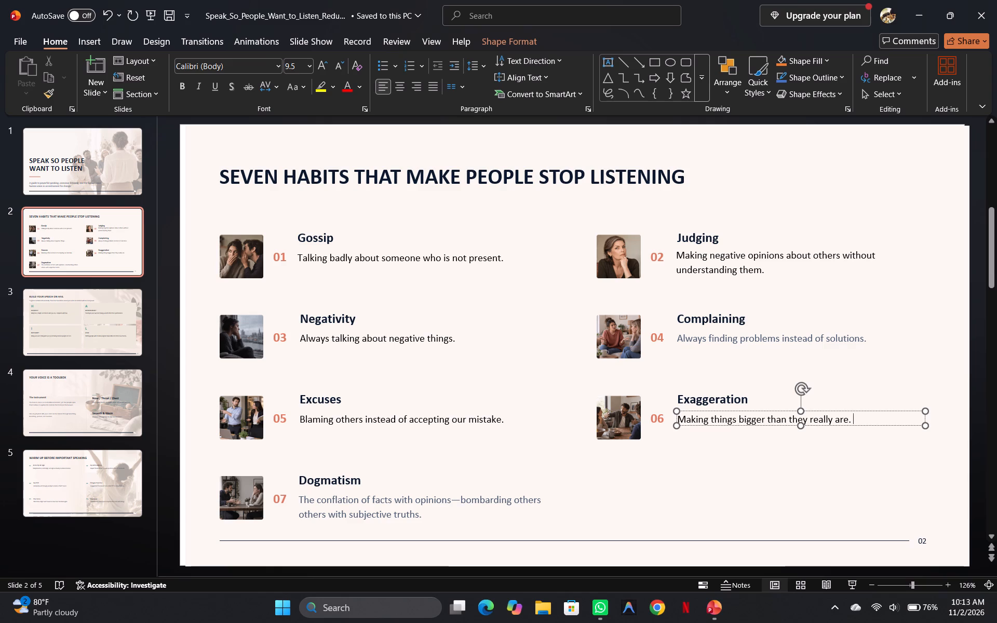
Replace the Dogmatism description on slide 2 with "Thinking that only our opinion is correct.".
{"action": "left_click_drag", "start_coordinate": [303, 500], "coordinate": [321, 503]}
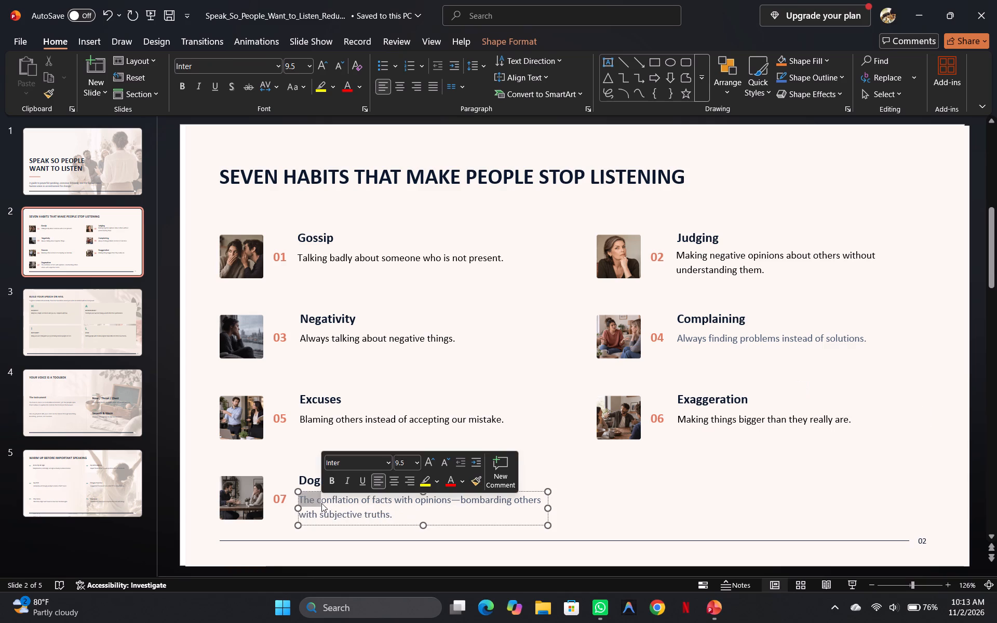
{"action": "key", "text": "ctrl+a"}
{"action": "key", "text": "BackSpace"}
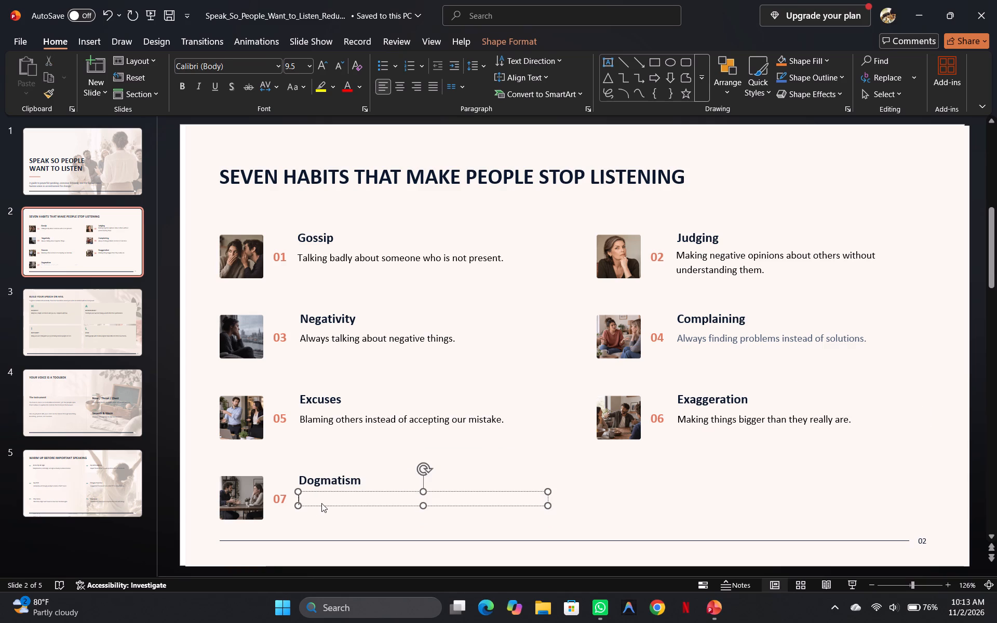
{"action": "key", "text": "shift+t"}
{"action": "key", "text": "h"}
{"action": "type", "text": "inking"}
{"action": "key", "text": "space"}
{"action": "type", "text": "that only"}
{"action": "key", "text": "space"}
{"action": "type", "text": "our"}
{"action": "key", "text": "space"}
{"action": "type", "text": "opinio"}
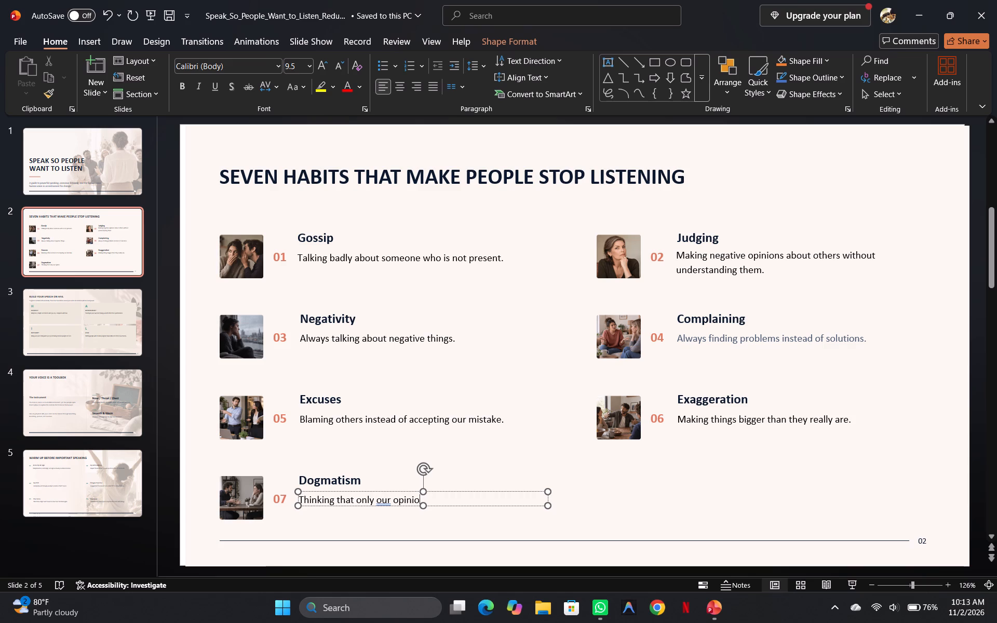
{"action": "type", "text": "n"}
{"action": "key", "text": "space"}
{"action": "type", "text": "is correct"}
{"action": "key", "text": "period"}
{"action": "left_click", "coordinate": [502, 470]}
Replace the Honesty description on slide 3 with "Always speak the truth".
{"action": "scroll", "coordinate": [526, 474], "scroll_direction": "down", "scroll_amount": 1}
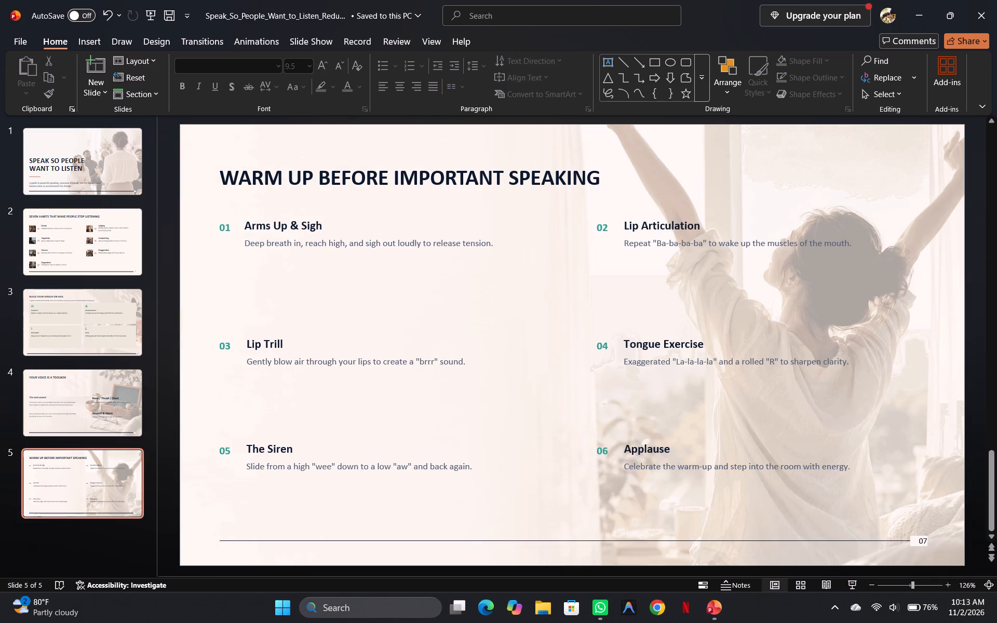
{"action": "scroll", "coordinate": [526, 474], "scroll_direction": "down", "scroll_amount": 2}
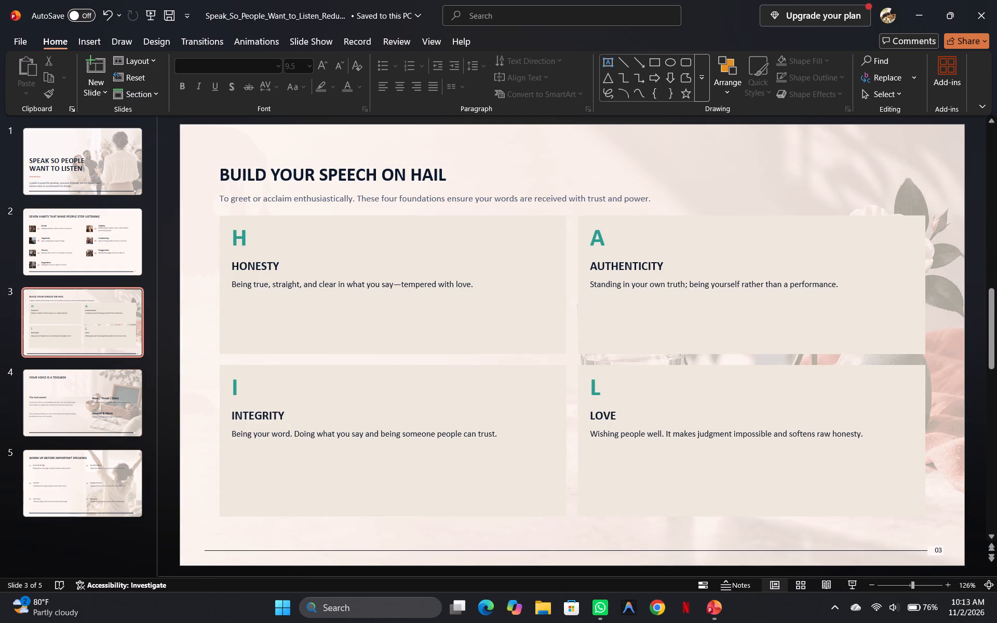
{"action": "scroll", "coordinate": [526, 474], "scroll_direction": "down", "scroll_amount": 1}
{"action": "left_click_drag", "start_coordinate": [236, 285], "coordinate": [295, 286]}
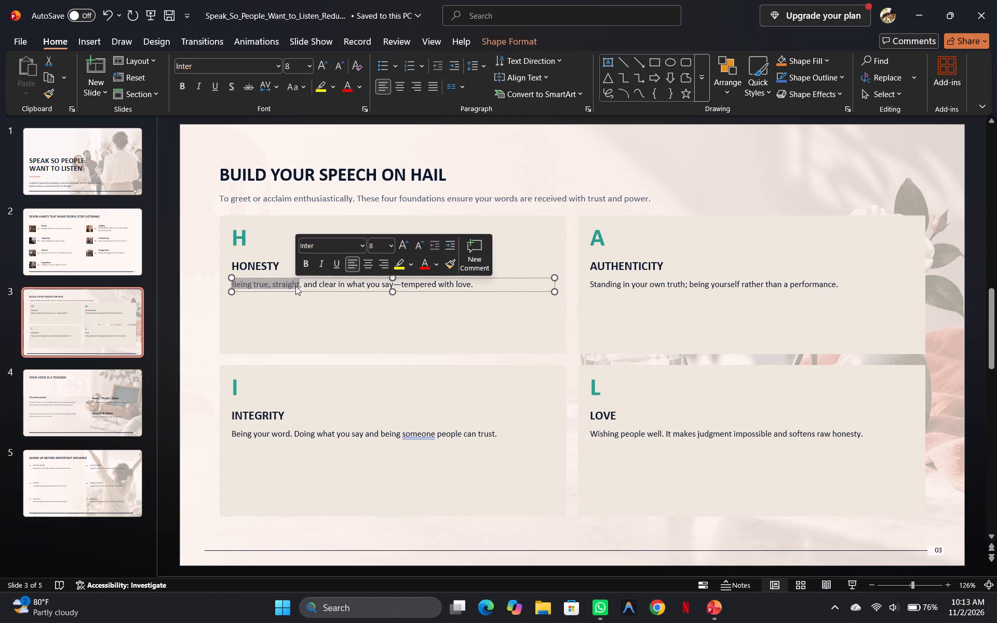
{"action": "key", "text": "ctrl+a"}
{"action": "key", "text": "space"}
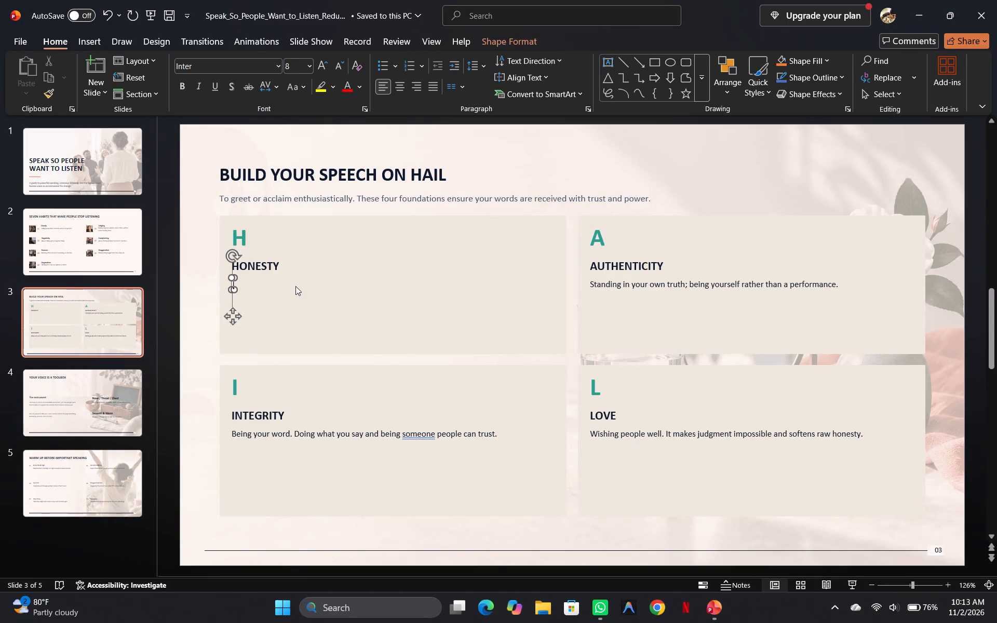
{"action": "key", "text": "shift+a"}
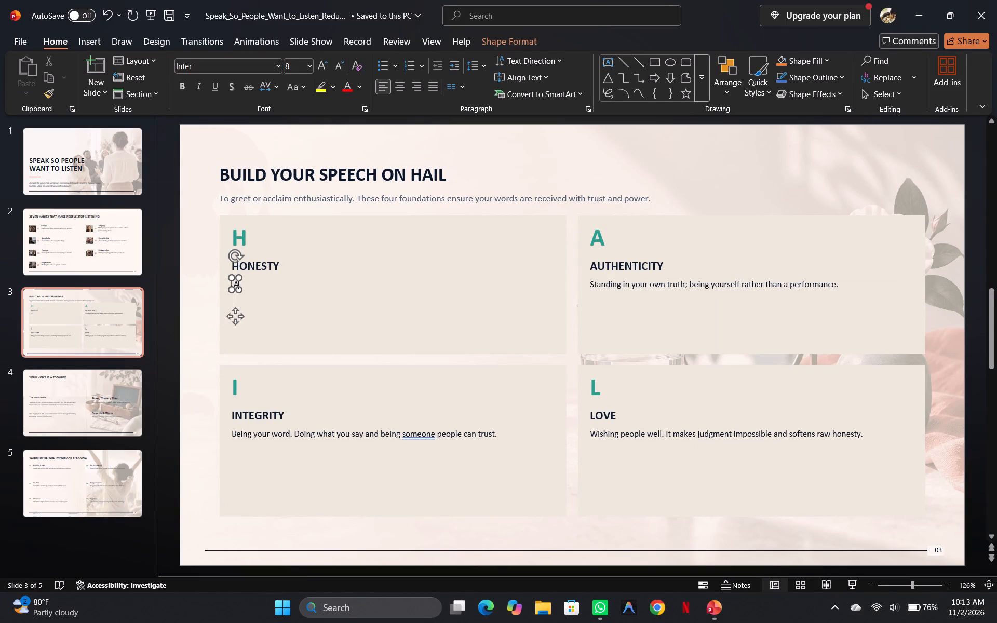
{"action": "type", "text": "lways"}
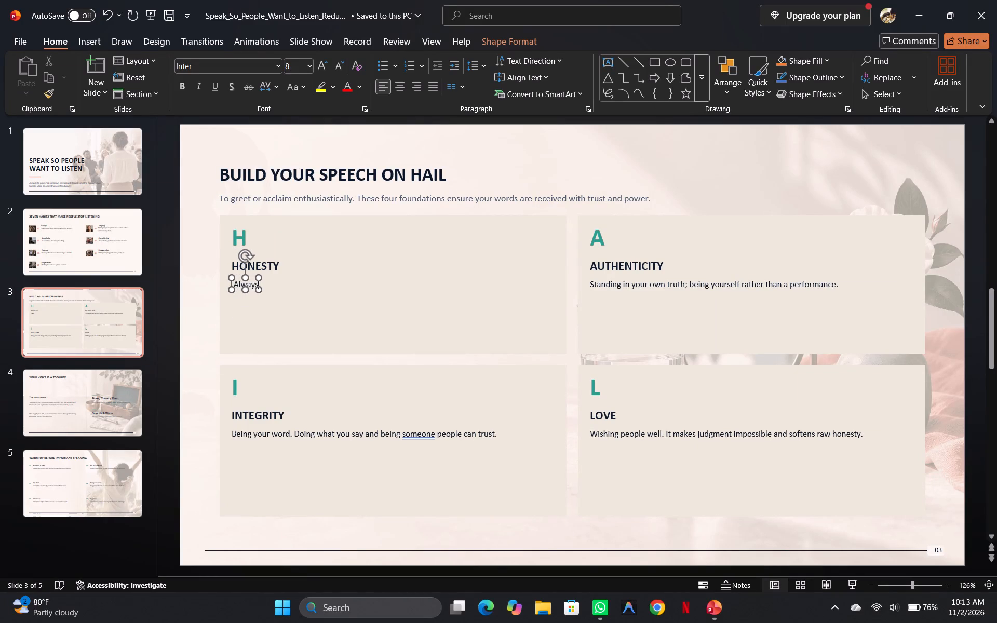
{"action": "key", "text": "space"}
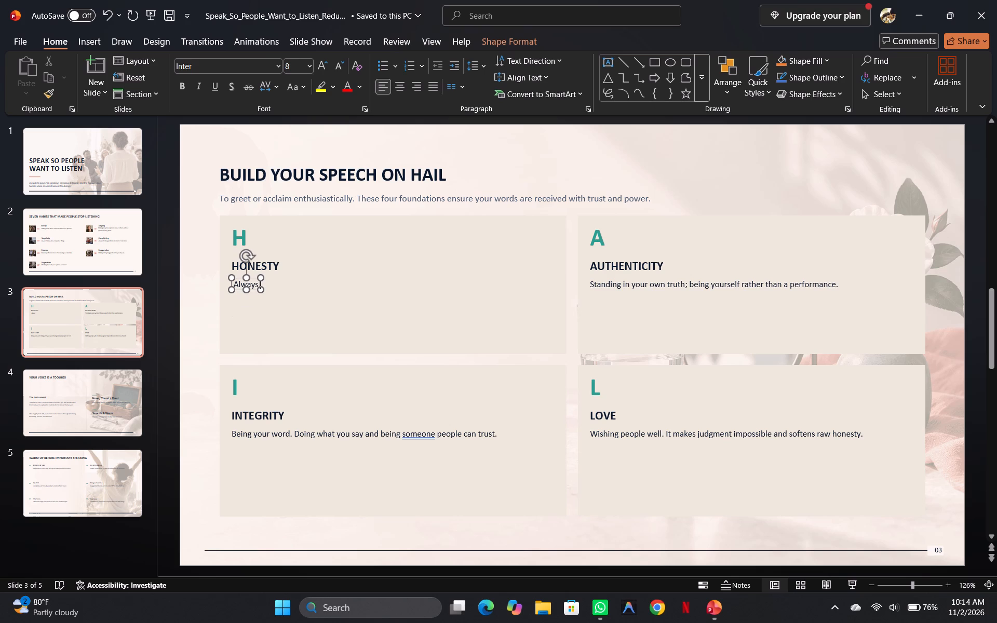
{"action": "type", "text": "speak"}
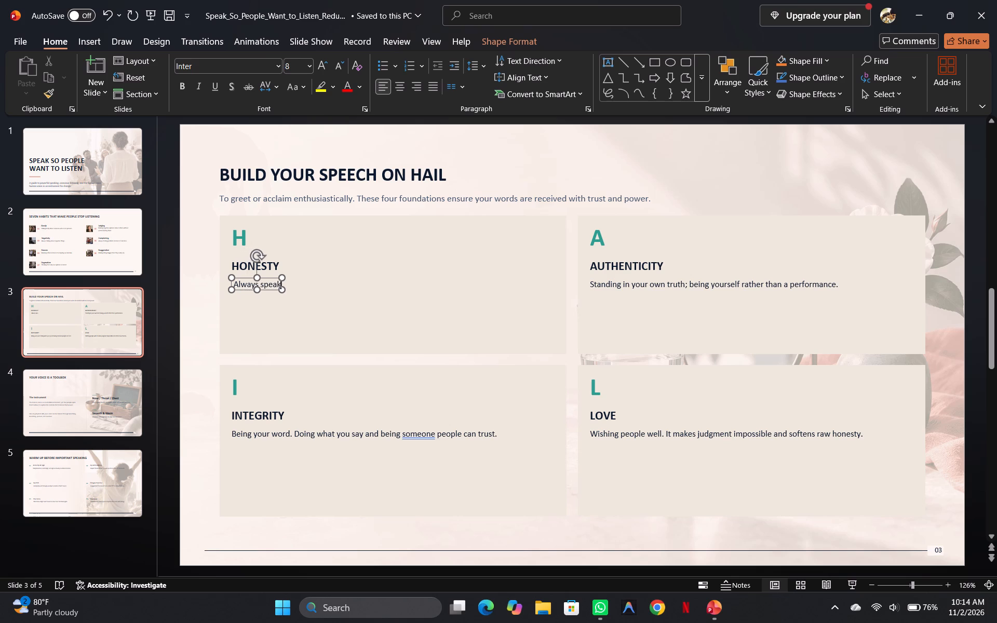
{"action": "key", "text": "space"}
{"action": "type", "text": "the"}
{"action": "key", "text": "space"}
{"action": "type", "text": "truth"}
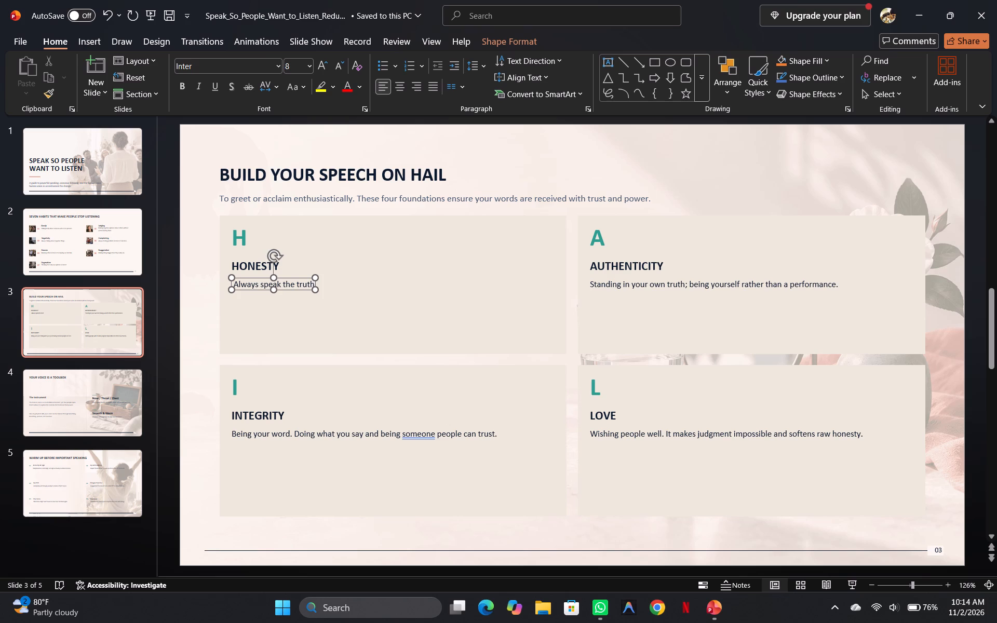
Replace the Authenticity description on slide 3 with "Be yourself.".
{"action": "left_click", "coordinate": [596, 285]}
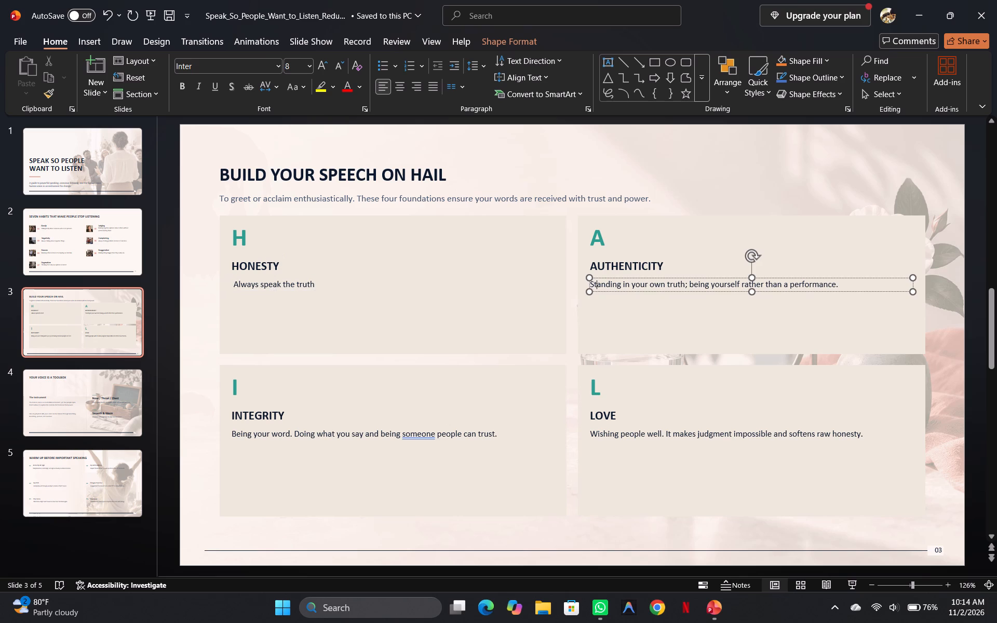
{"action": "key", "text": "ctrl+a"}
{"action": "key", "text": "BackSpace"}
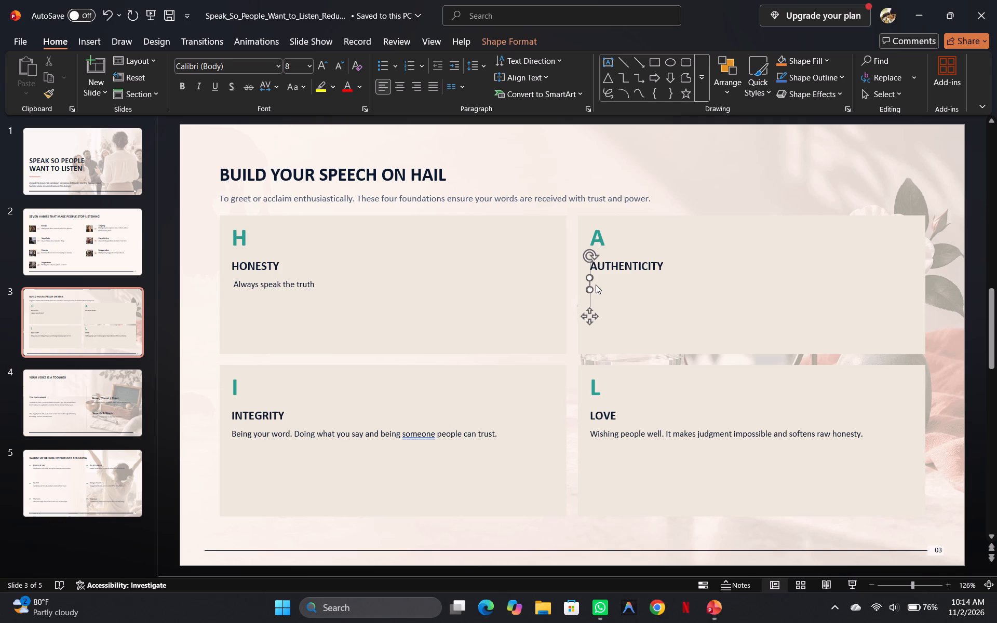
{"action": "type", "text": "Be"}
{"action": "key", "text": "space"}
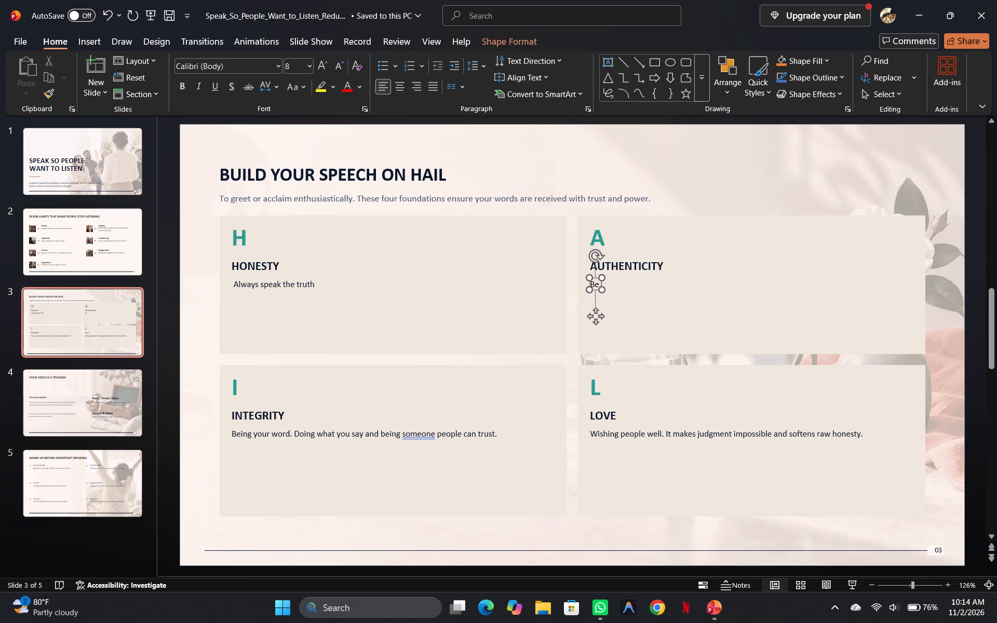
{"action": "type", "text": "you"}
{"action": "type", "text": "rself"}
{"action": "key", "text": "space"}
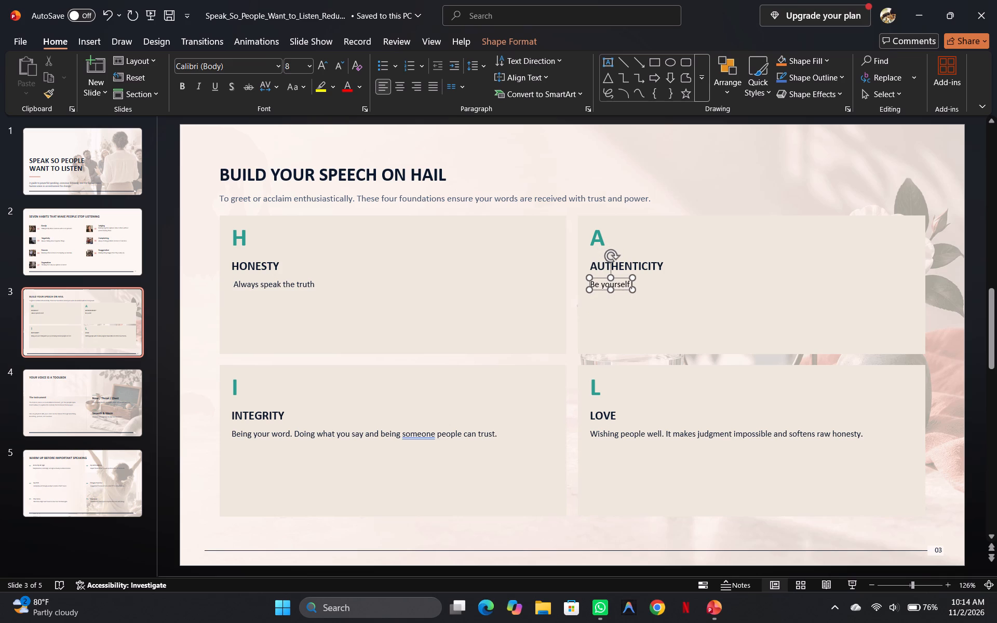
{"action": "key", "text": "BackSpace"}
{"action": "type", "text": "."}
{"action": "key", "text": "space"}
Extend the Authenticity description on slide 3 with "Don't pretend to be someone else.".
{"action": "type", "text": "Don"}
{"action": "key", "text": "apostrophe"}
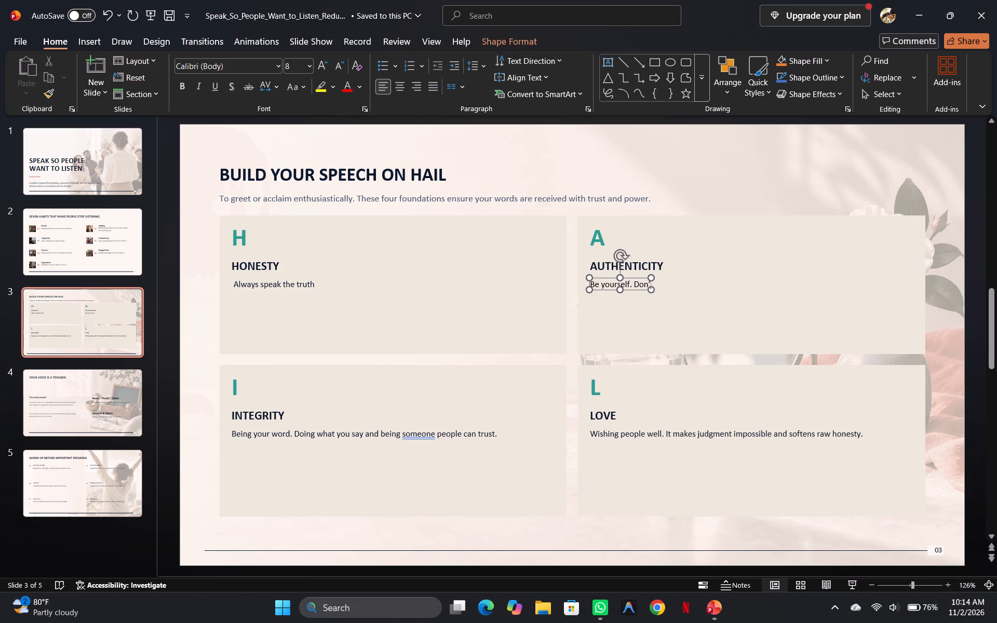
{"action": "key", "text": "t"}
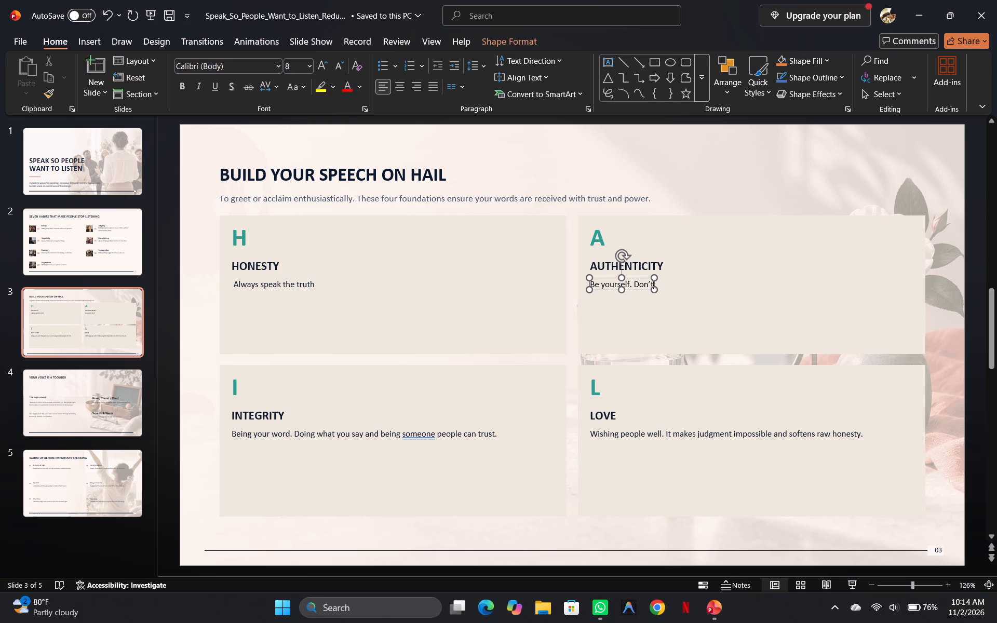
{"action": "key", "text": "space"}
{"action": "type", "text": "pretend"}
{"action": "key", "text": "space"}
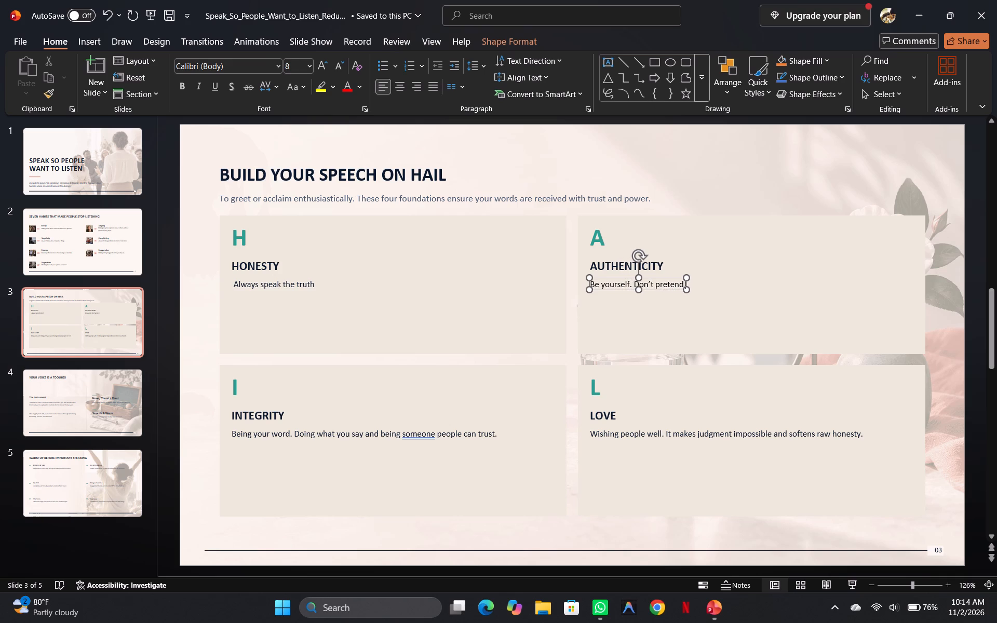
{"action": "type", "text": "to be some"}
{"action": "type", "text": "one ek"}
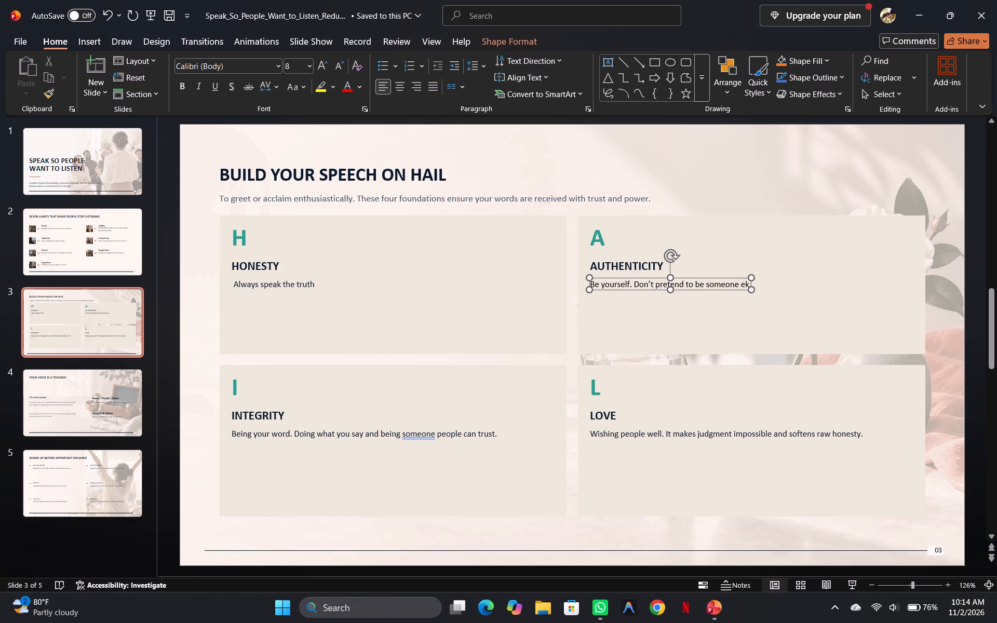
{"action": "key", "text": "BackSpace"}
{"action": "key", "text": "l"}
{"action": "type", "text": "se"}
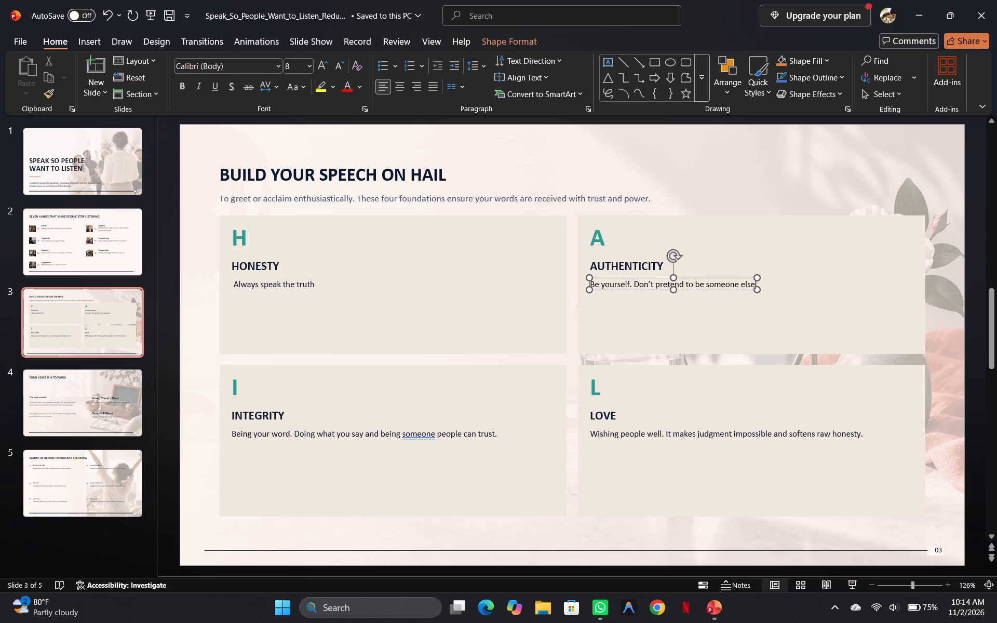
{"action": "key", "text": "period"}
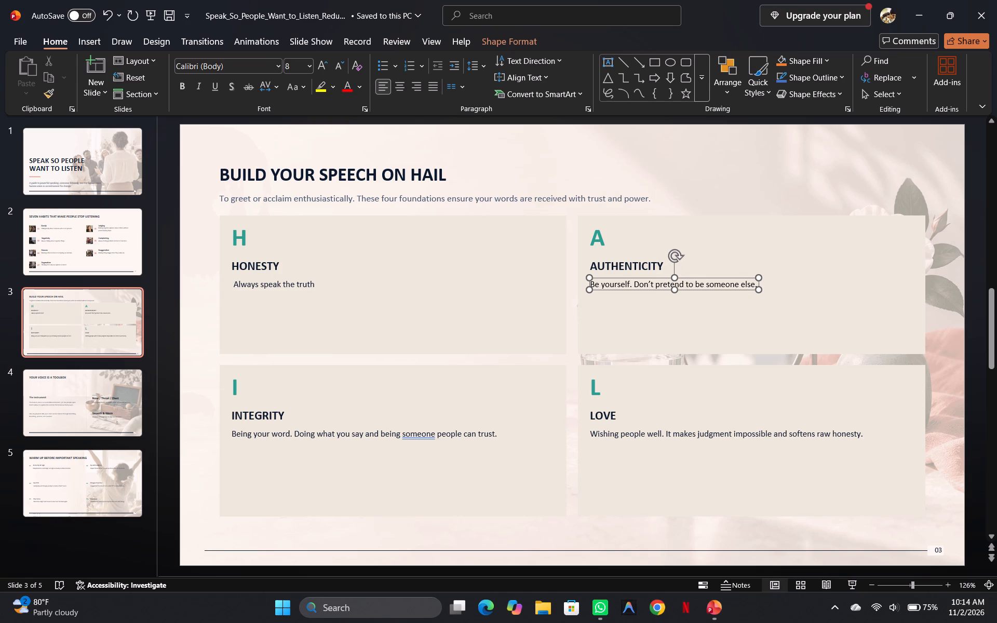
Replace the Integrity description on slide 3 with the opening words "Keep your promises and".
{"action": "left_click", "coordinate": [462, 437]}
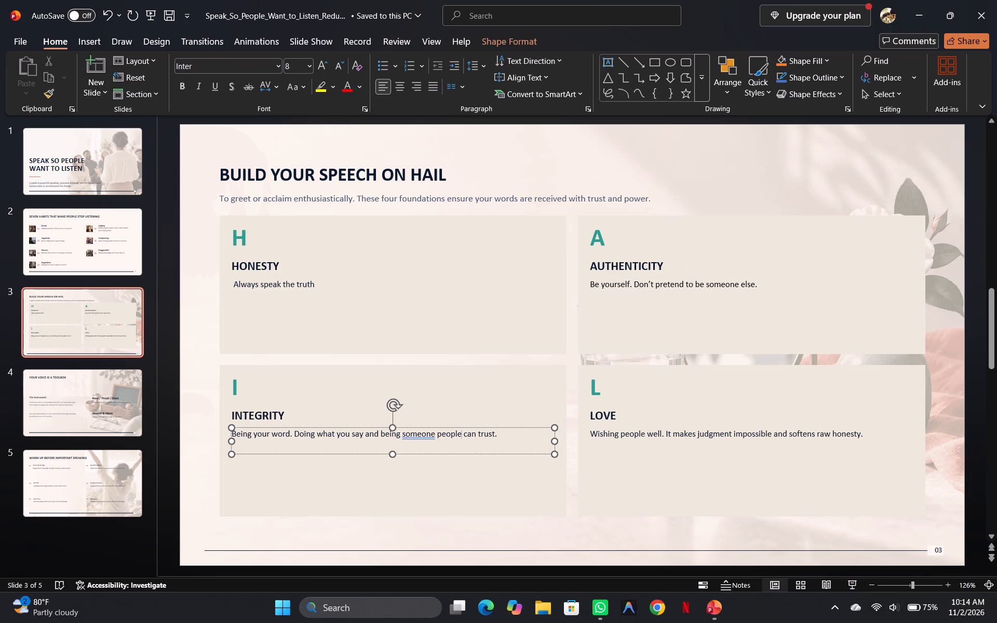
{"action": "left_click_drag", "start_coordinate": [242, 432], "coordinate": [290, 438]}
{"action": "key", "text": "ctrl+a"}
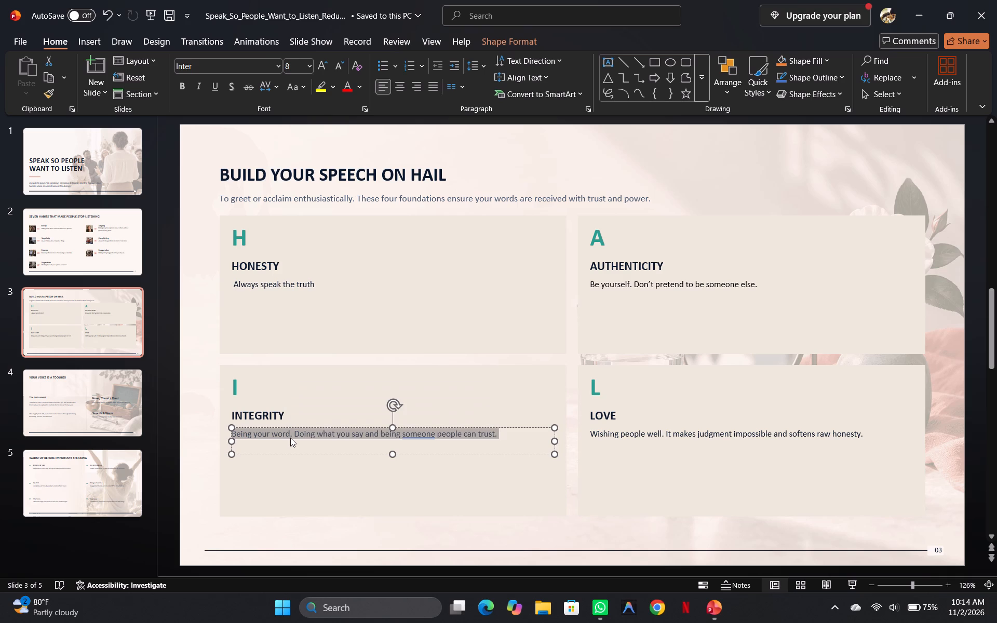
{"action": "key", "text": "BackSpace"}
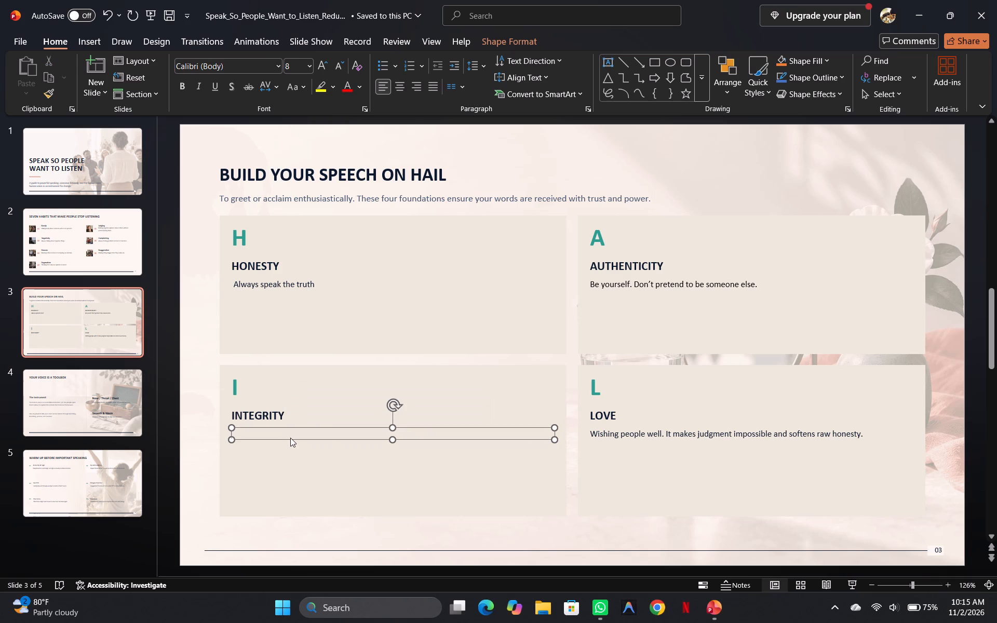
{"action": "type", "text": "Kepp"}
{"action": "key", "text": "BackSpace"}
{"action": "key", "text": "BackSpace"}
{"action": "key", "text": "e"}
{"action": "type", "text": "p"}
{"action": "key", "text": "space"}
{"action": "type", "text": "your"}
{"action": "key", "text": "space"}
{"action": "type", "text": "promi"}
{"action": "type", "text": "ses"}
{"action": "key", "text": "space"}
{"action": "type", "text": "ans"}
{"action": "key", "text": "BackSpace"}
{"action": "type", "text": "d"}
{"action": "key", "text": "space"}
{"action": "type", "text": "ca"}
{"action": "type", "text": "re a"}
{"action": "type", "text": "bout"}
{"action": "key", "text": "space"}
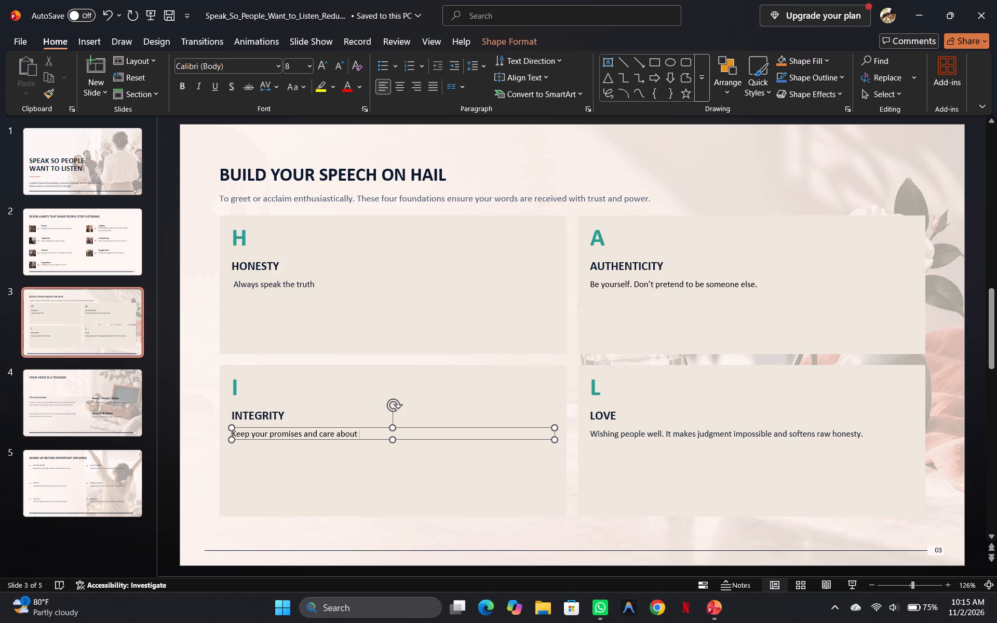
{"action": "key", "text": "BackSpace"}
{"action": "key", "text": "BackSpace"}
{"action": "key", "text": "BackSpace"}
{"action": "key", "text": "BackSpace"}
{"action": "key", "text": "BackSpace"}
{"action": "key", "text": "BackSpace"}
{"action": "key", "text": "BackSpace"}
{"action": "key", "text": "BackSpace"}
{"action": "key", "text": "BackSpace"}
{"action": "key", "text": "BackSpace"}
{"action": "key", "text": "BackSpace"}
Complete the Integrity description on slide 3 with "do what you say".
{"action": "type", "text": "do"}
{"action": "key", "text": "space"}
{"action": "type", "text": "what"}
{"action": "key", "text": "space"}
{"action": "type", "text": "you say"}
Replace the Love description on slide 3 with "Speak with kindness and care about others.".
{"action": "left_click", "coordinate": [603, 432]}
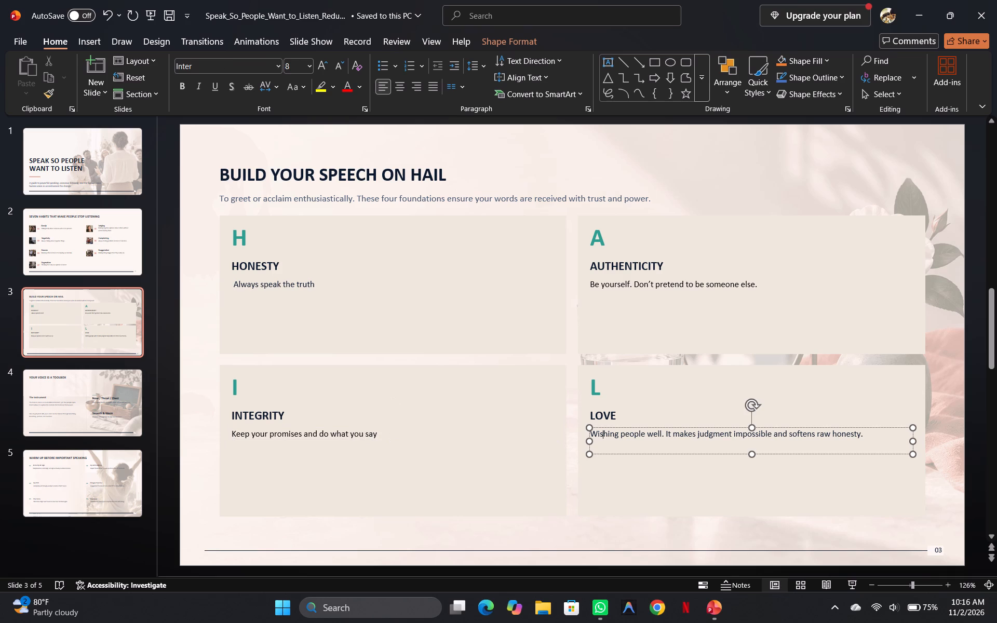
{"action": "left_click_drag", "start_coordinate": [603, 432], "coordinate": [623, 429]}
{"action": "key", "text": "shift+a"}
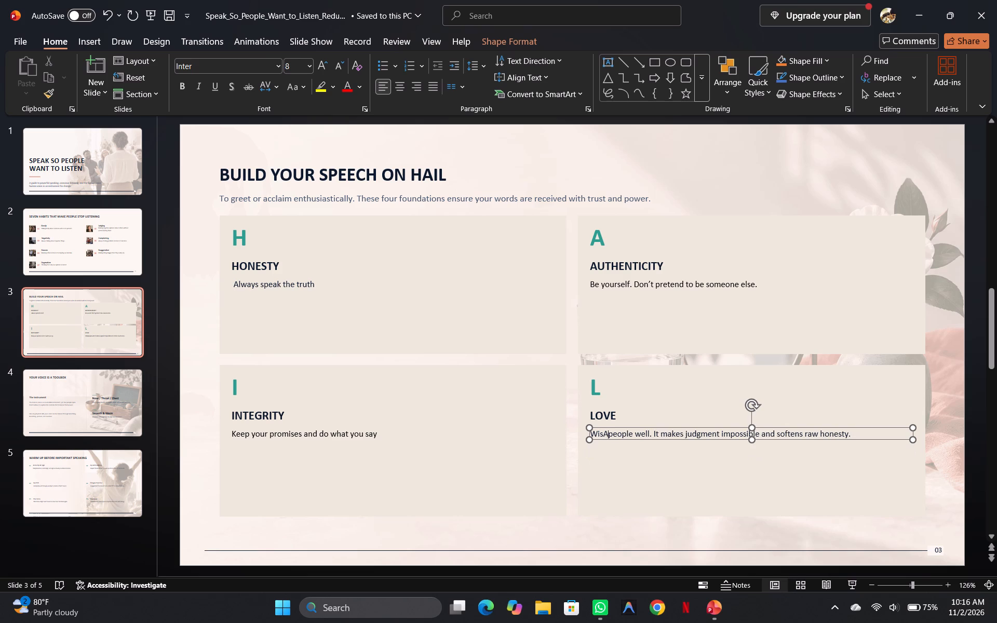
{"action": "key", "text": "ctrl+a"}
{"action": "key", "text": "BackSpace"}
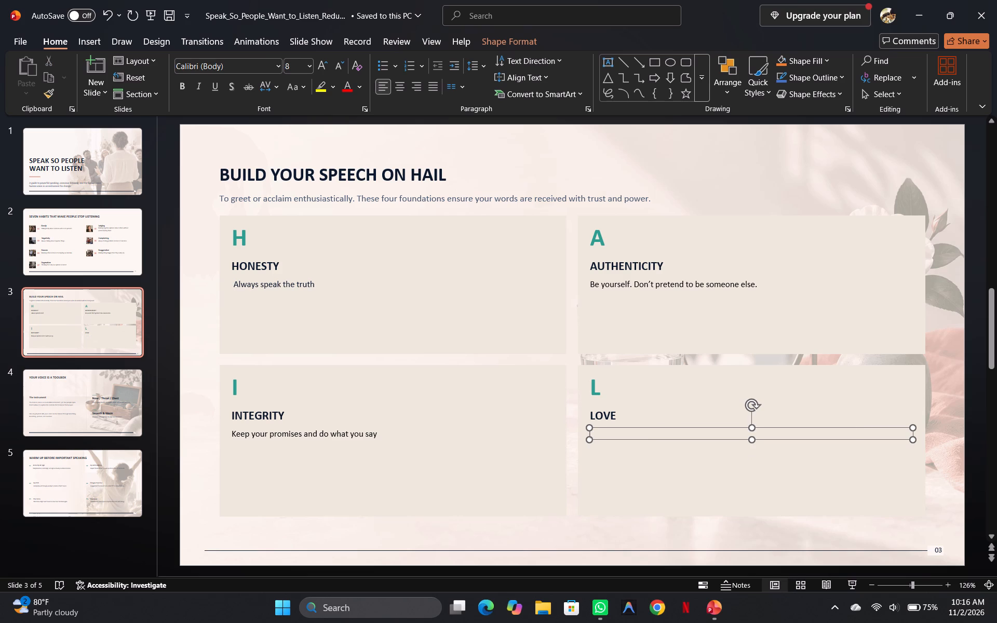
{"action": "key", "text": "s"}
{"action": "type", "text": "peak"}
{"action": "key", "text": "space"}
{"action": "type", "text": "with kindness"}
{"action": "key", "text": "space"}
{"action": "type", "text": "and"}
{"action": "key", "text": "space"}
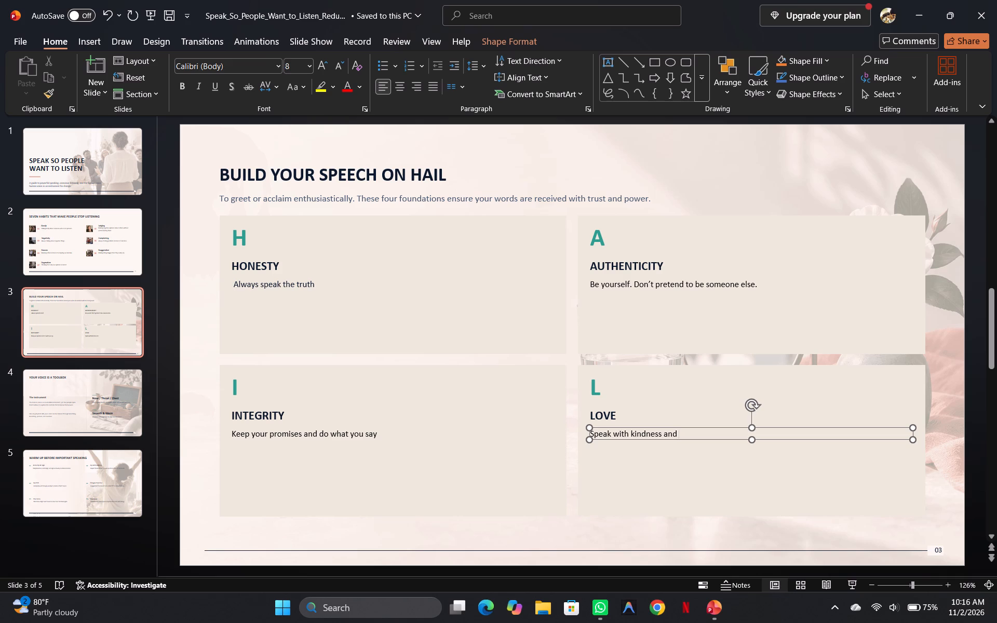
{"action": "type", "text": "care aboit"}
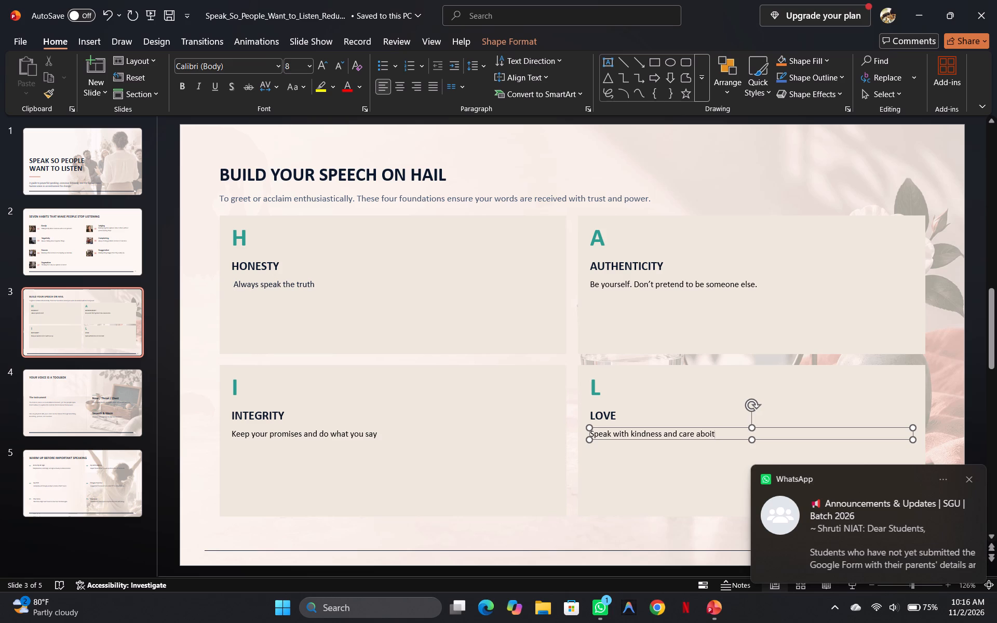
{"action": "key", "text": "BackSpace"}
{"action": "key", "text": "BackSpace"}
{"action": "type", "text": "ut"}
{"action": "key", "text": "space"}
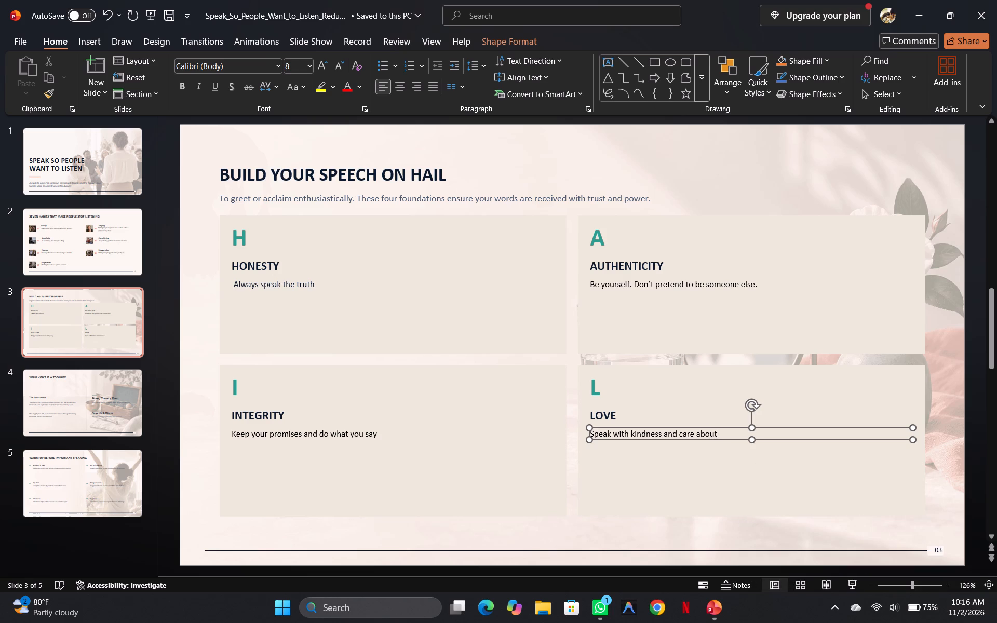
{"action": "type", "text": "others"}
{"action": "key", "text": "period"}
{"action": "left_click", "coordinate": [630, 362]}
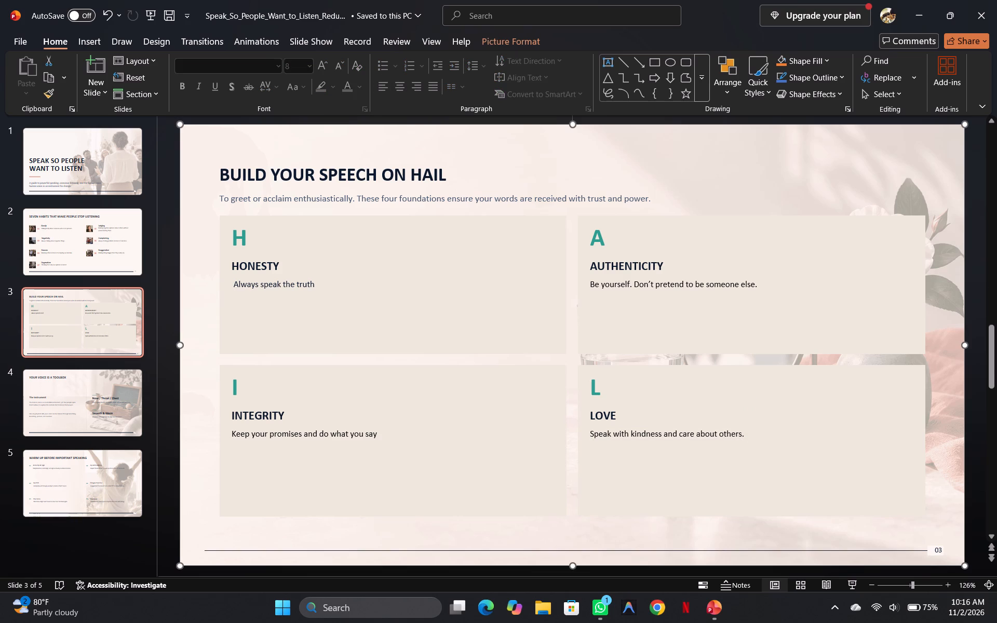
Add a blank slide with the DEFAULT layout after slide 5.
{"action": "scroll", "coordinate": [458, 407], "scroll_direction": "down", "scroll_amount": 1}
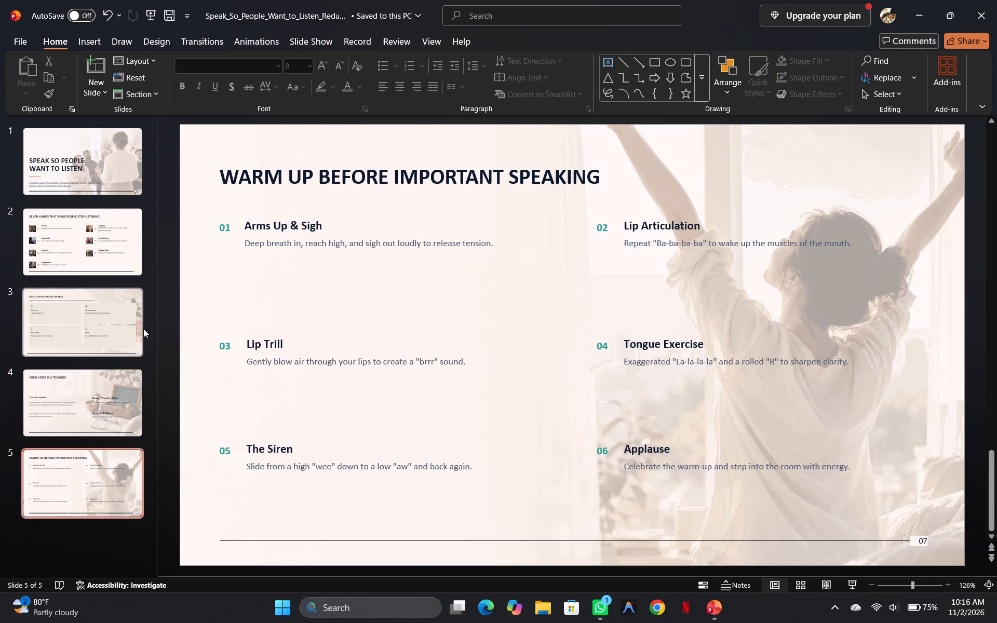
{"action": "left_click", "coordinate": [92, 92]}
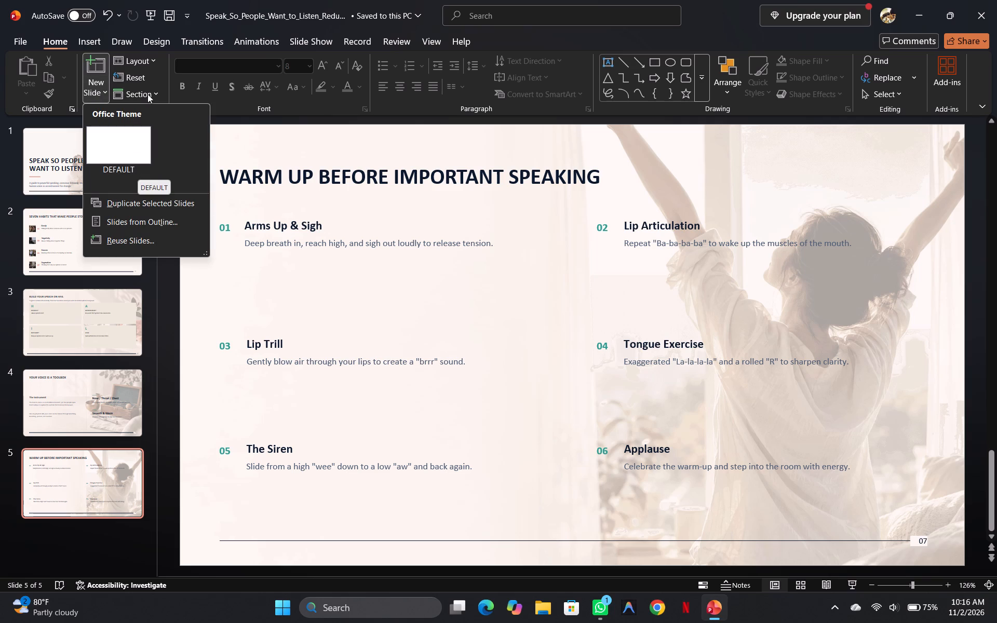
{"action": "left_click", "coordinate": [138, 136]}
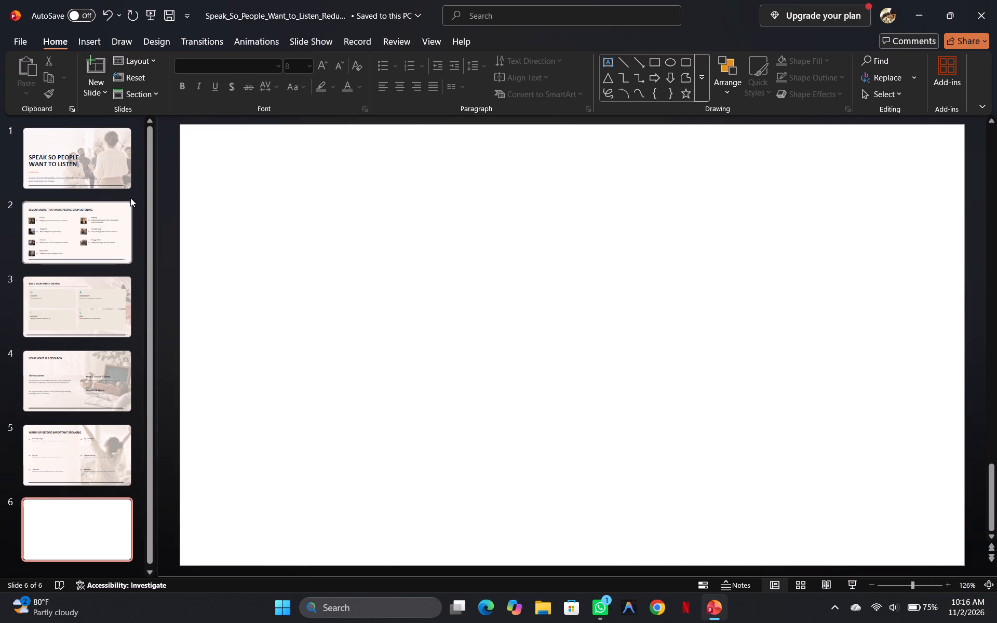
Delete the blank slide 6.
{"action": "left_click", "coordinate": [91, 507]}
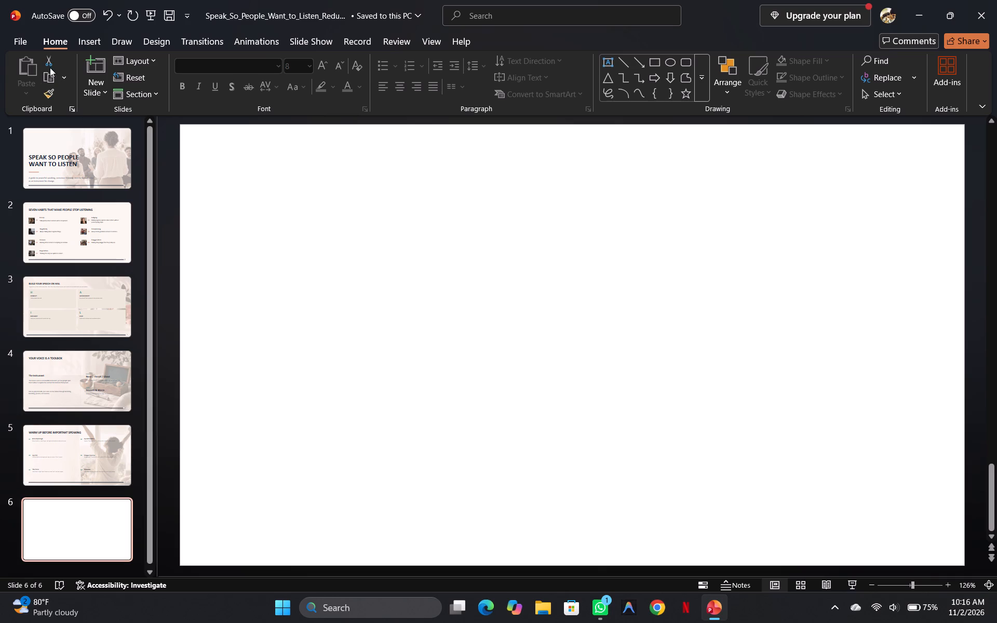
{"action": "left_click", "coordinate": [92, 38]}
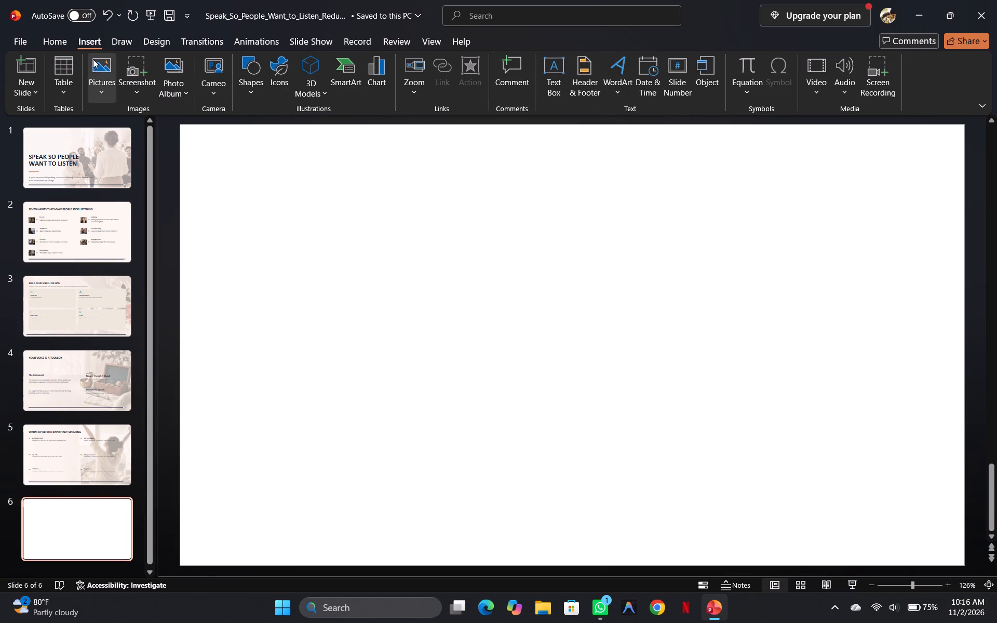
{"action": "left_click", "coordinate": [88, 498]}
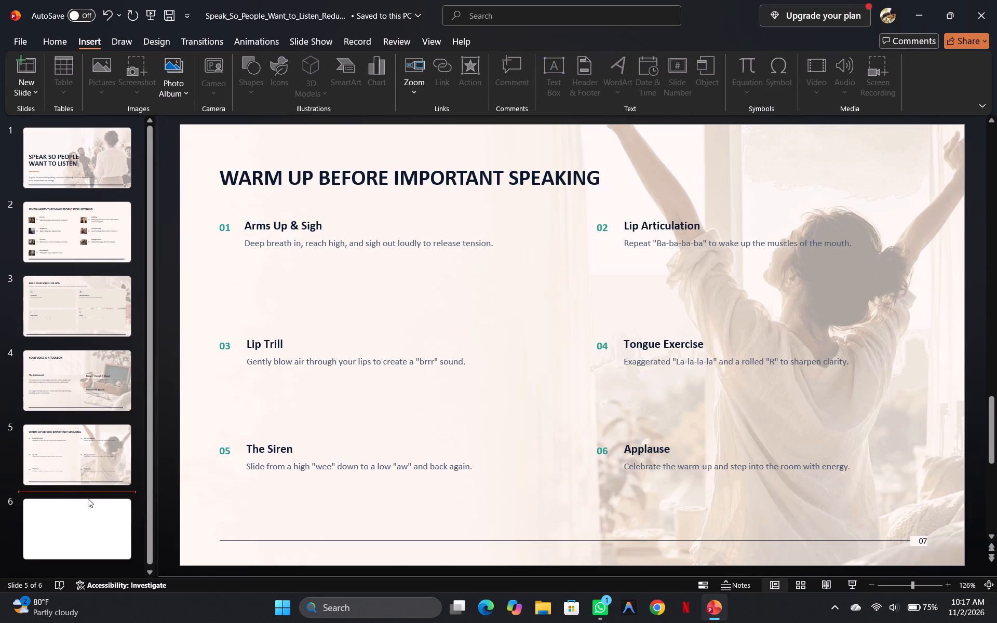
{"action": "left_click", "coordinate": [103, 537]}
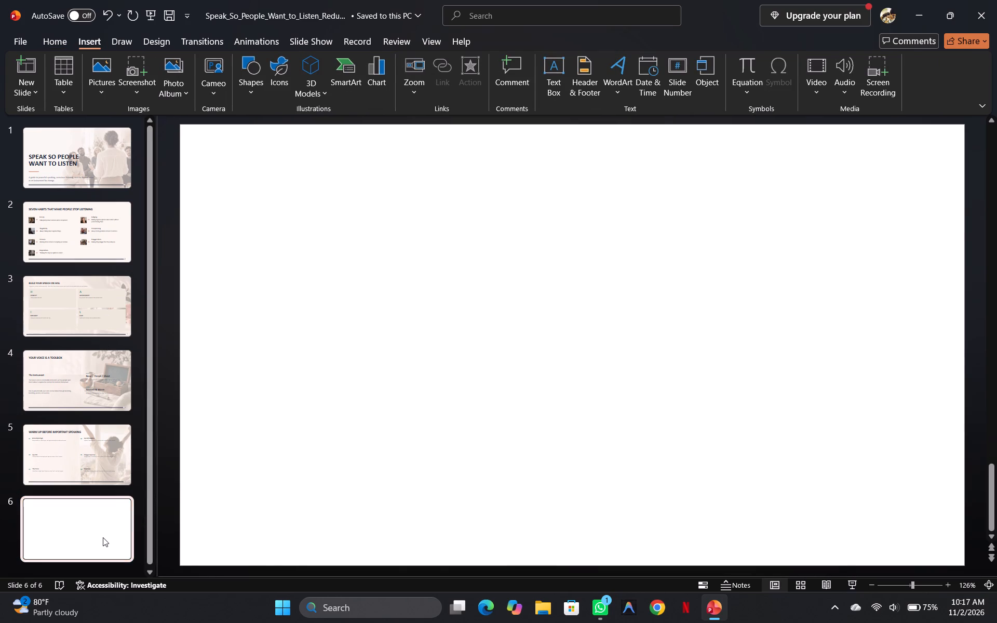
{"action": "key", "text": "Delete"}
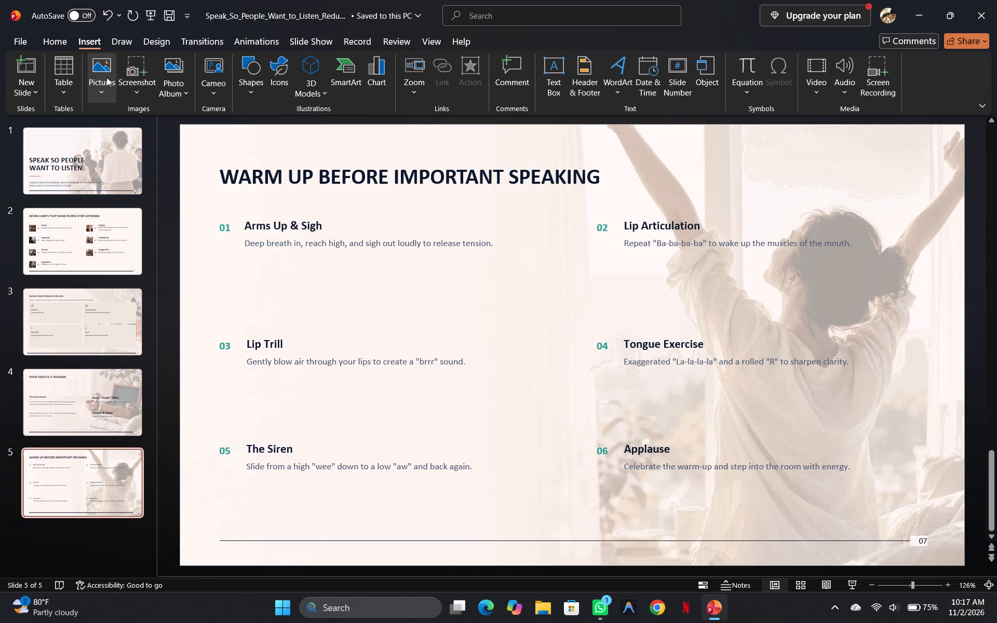
Insert the picture "peach ppt" from the recent files onto slide 5, "Warm Up Before Important Speaking".
{"action": "left_click", "coordinate": [106, 77]}
{"action": "left_click", "coordinate": [140, 132]}
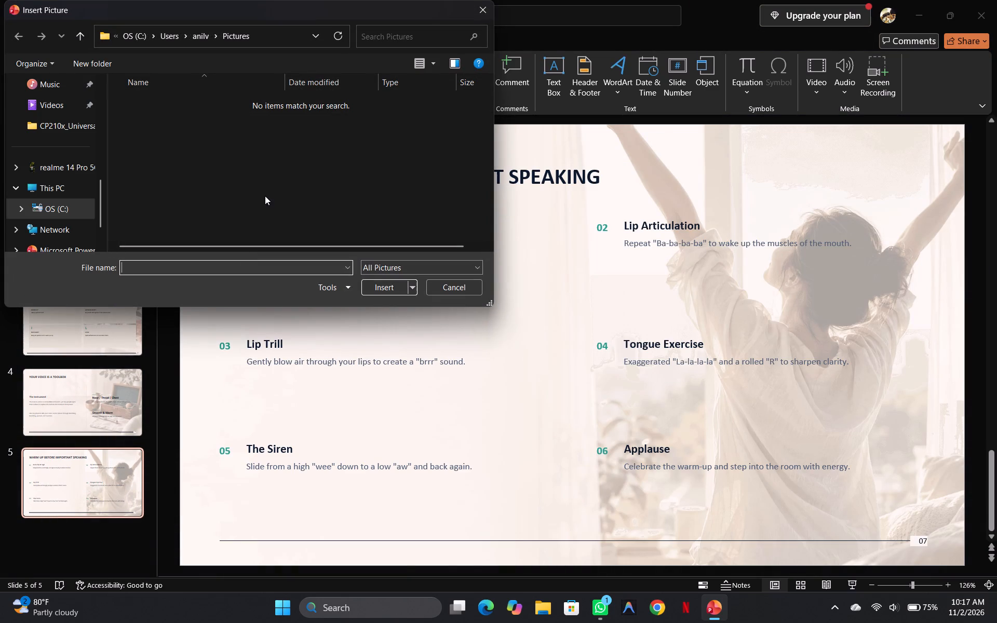
{"action": "scroll", "coordinate": [66, 139], "scroll_direction": "up", "scroll_amount": 3}
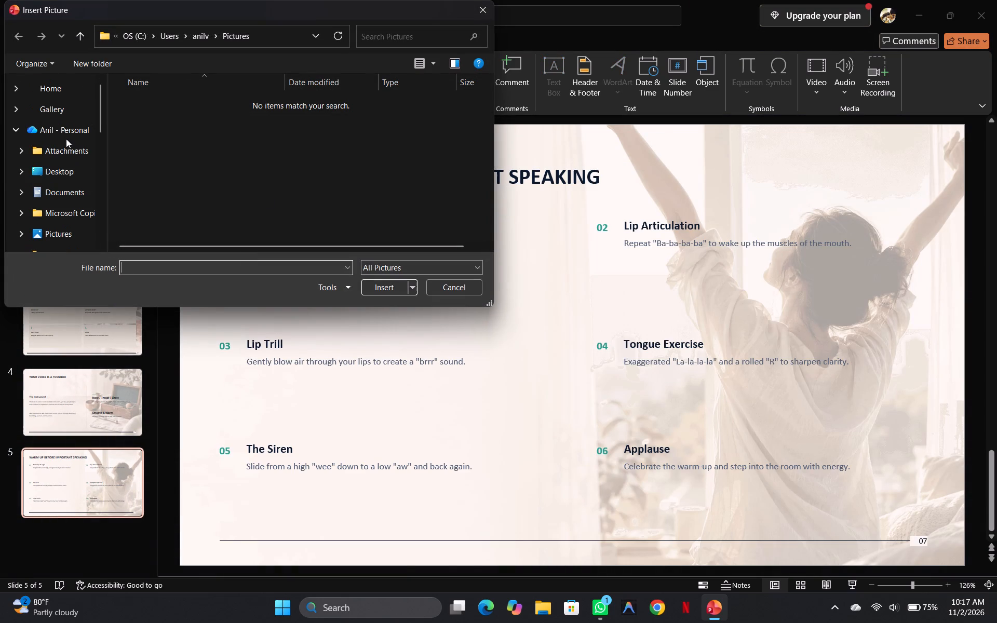
{"action": "left_click", "coordinate": [69, 121]}
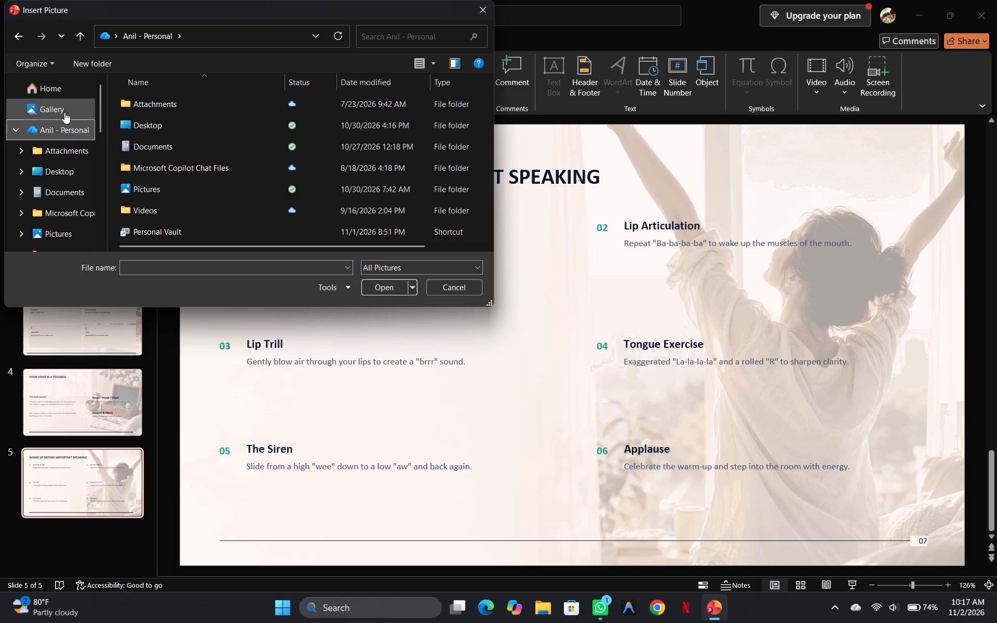
{"action": "scroll", "coordinate": [167, 148], "scroll_direction": "down", "scroll_amount": 1}
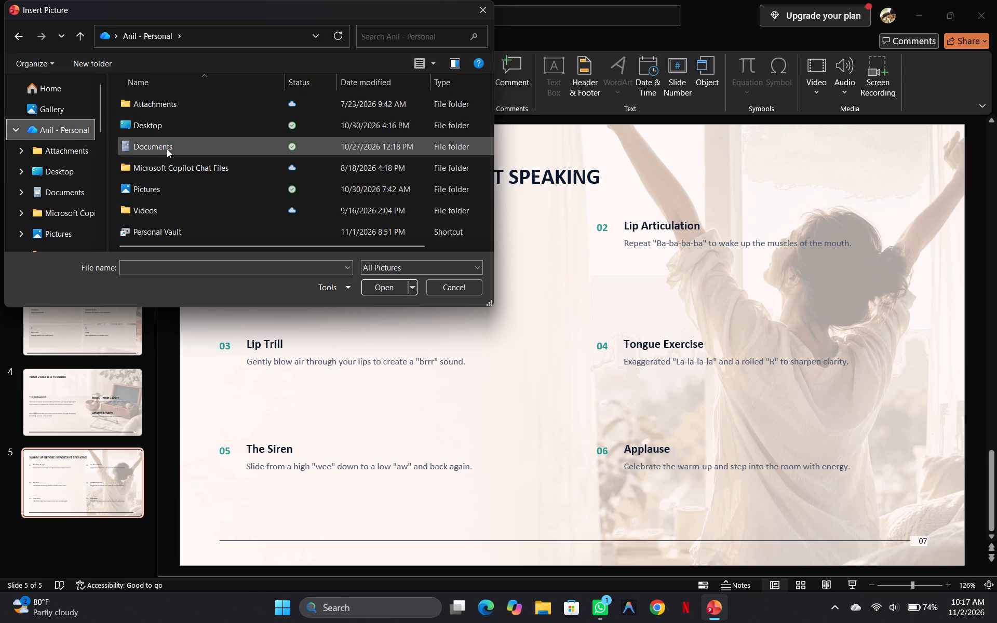
{"action": "left_click", "coordinate": [61, 89]}
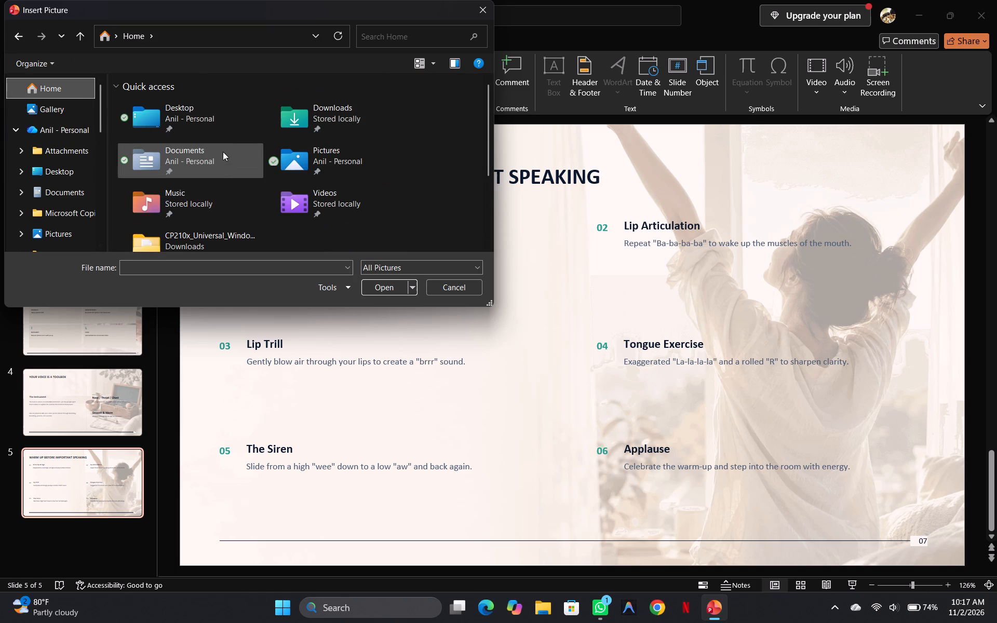
{"action": "scroll", "coordinate": [223, 152], "scroll_direction": "down", "scroll_amount": 2}
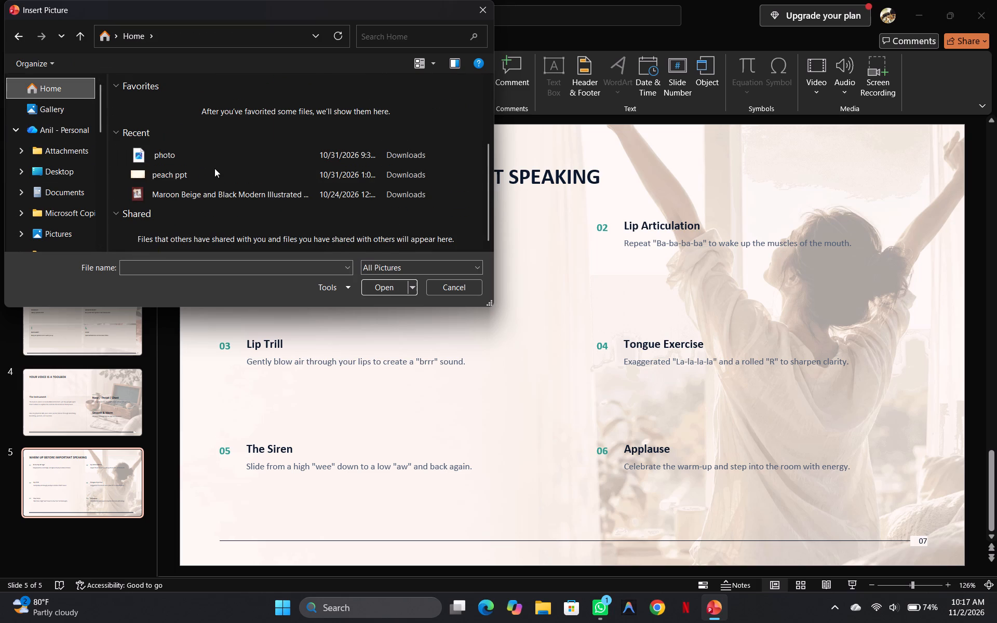
{"action": "left_click", "coordinate": [214, 168]}
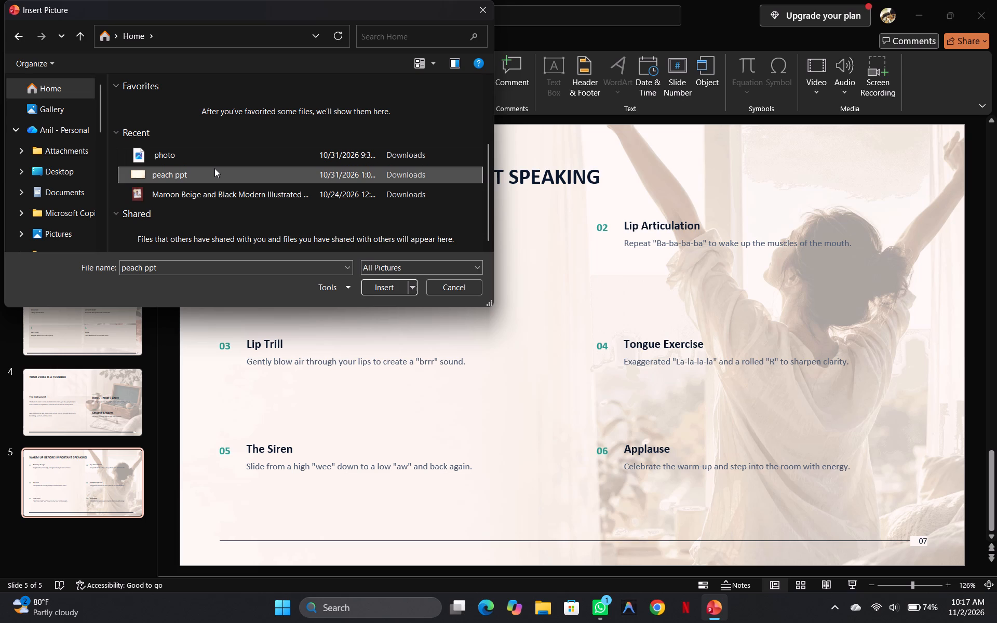
{"action": "left_click", "coordinate": [396, 286]}
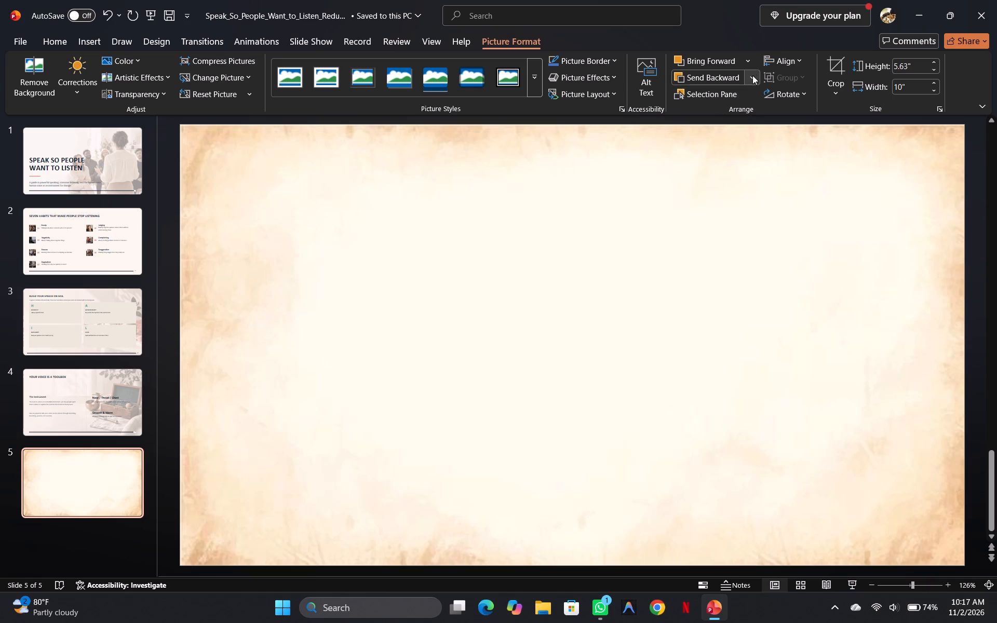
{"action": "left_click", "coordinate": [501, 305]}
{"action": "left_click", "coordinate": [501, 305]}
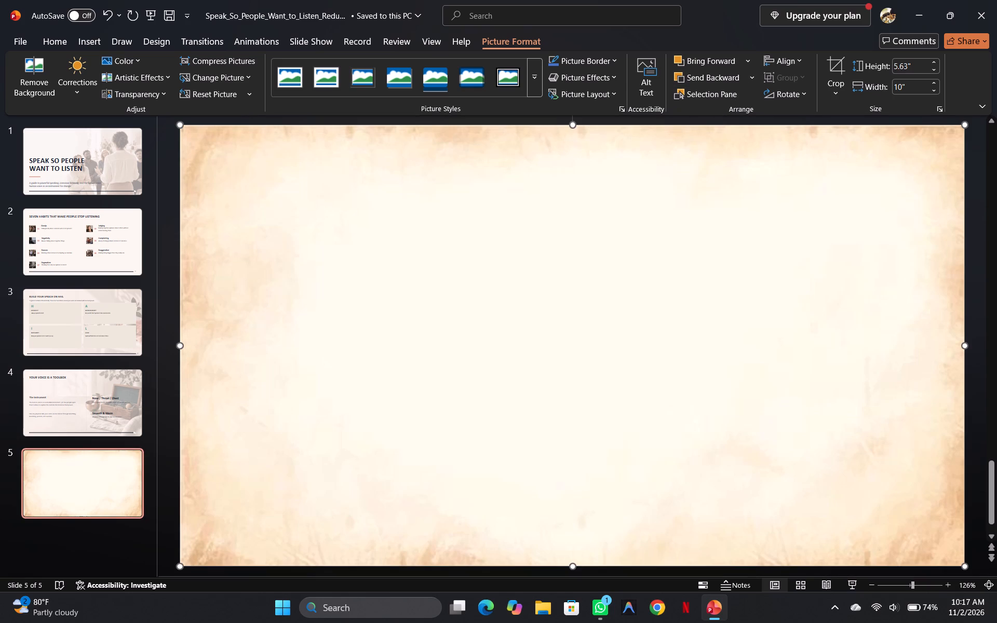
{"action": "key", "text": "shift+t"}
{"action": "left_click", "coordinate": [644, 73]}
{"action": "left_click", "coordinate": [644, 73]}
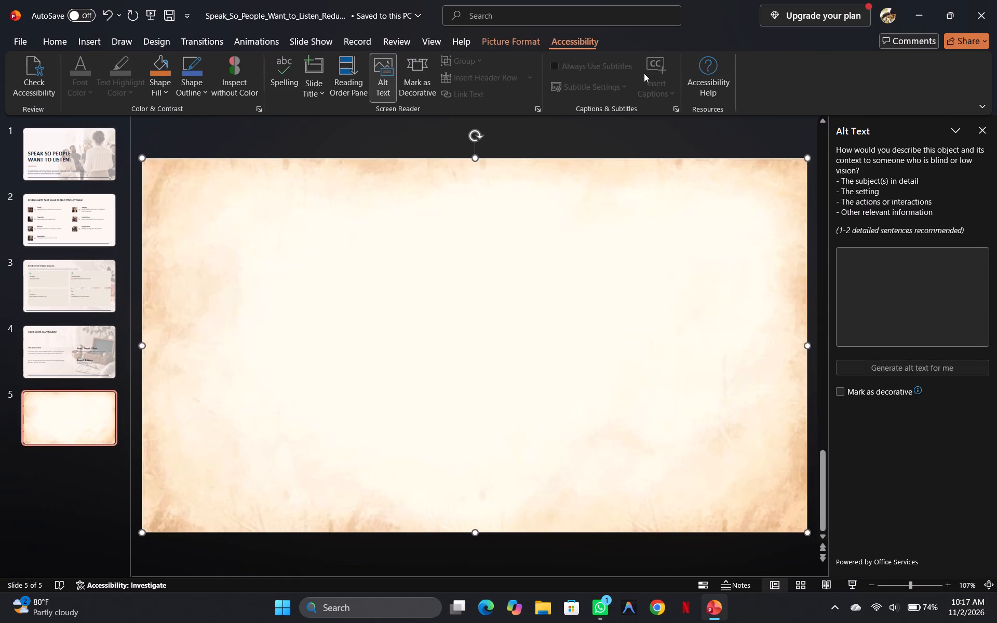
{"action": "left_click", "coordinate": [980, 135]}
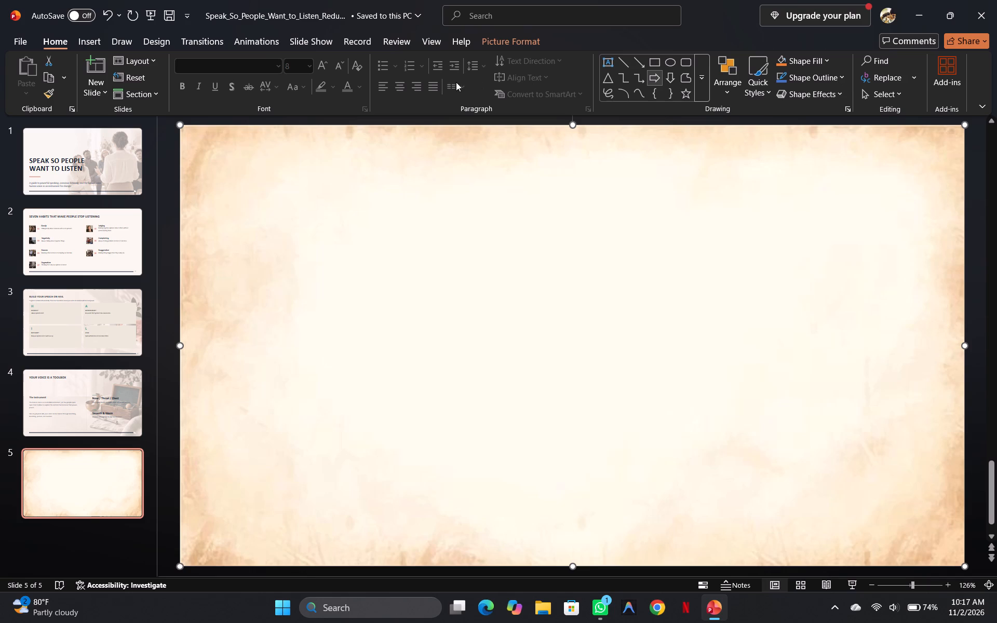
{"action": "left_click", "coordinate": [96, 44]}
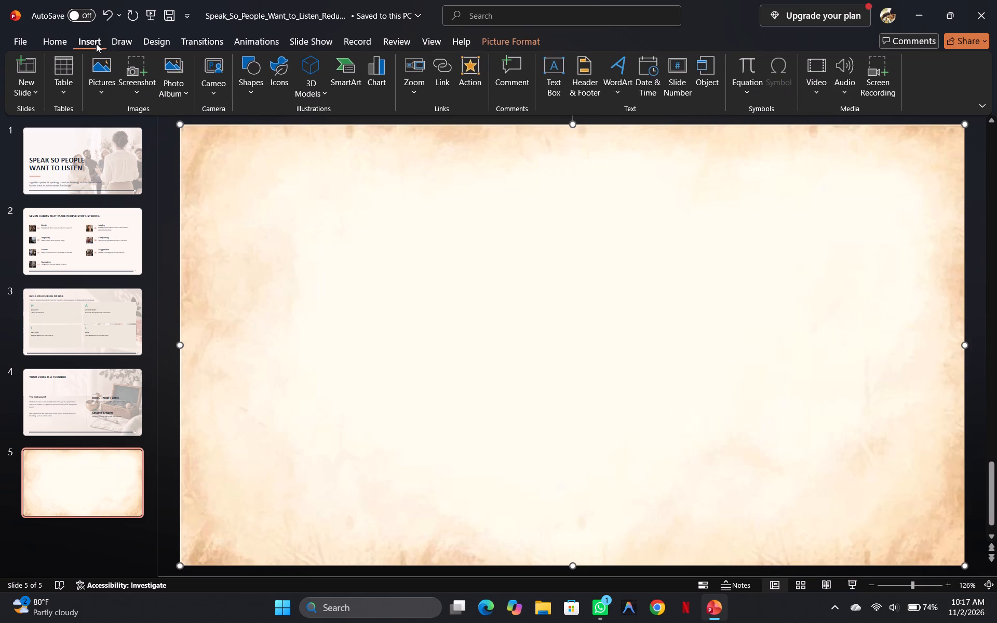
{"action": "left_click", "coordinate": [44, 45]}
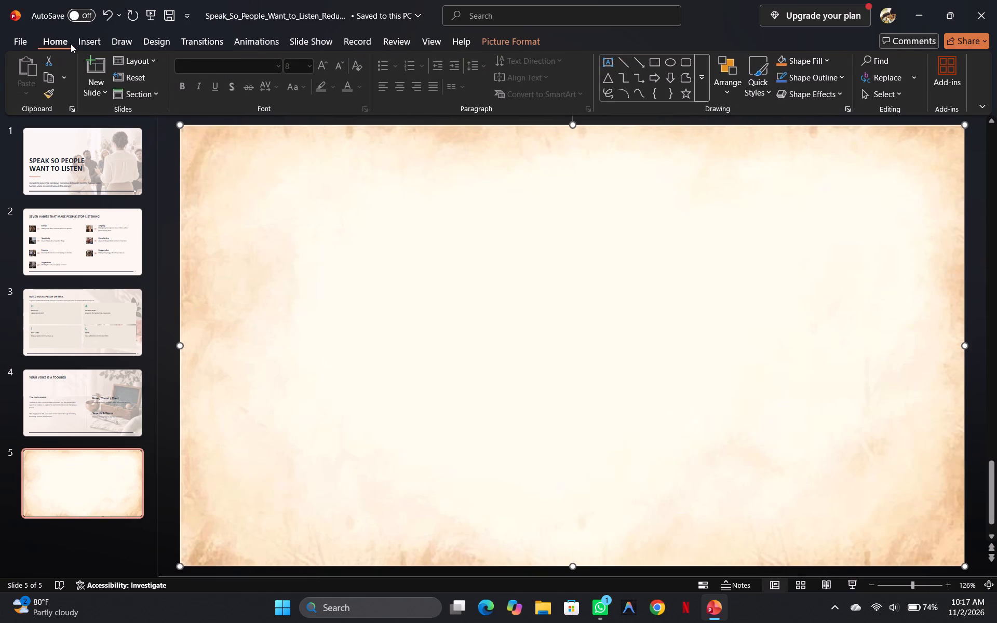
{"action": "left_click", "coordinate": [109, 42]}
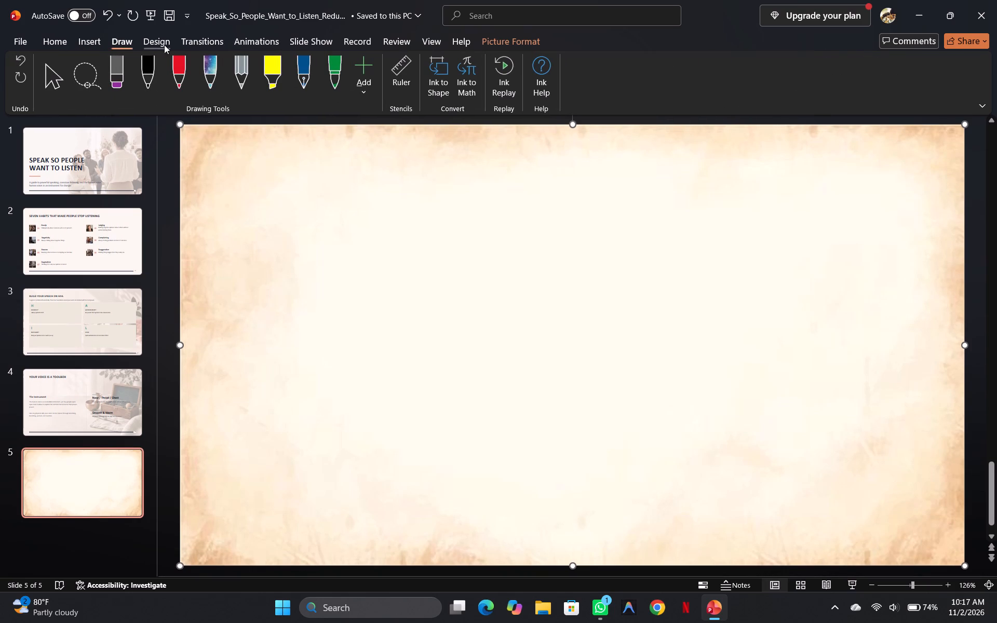
Set the presentation's theme fonts to the Arial Black-Arial pair.
{"action": "left_click", "coordinate": [168, 44]}
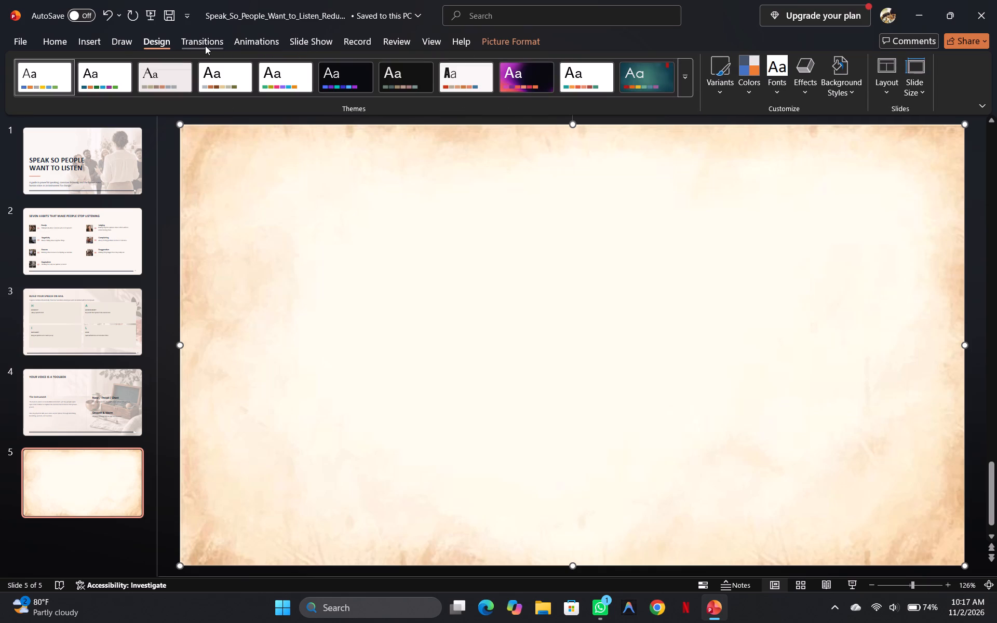
{"action": "left_click", "coordinate": [777, 71]}
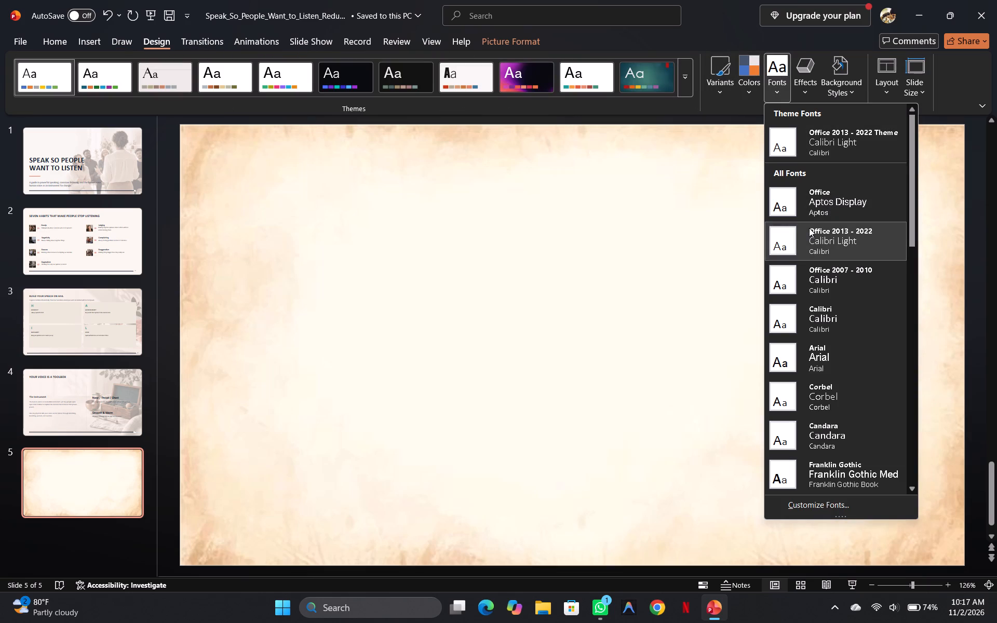
{"action": "scroll", "coordinate": [809, 228], "scroll_direction": "down", "scroll_amount": 1}
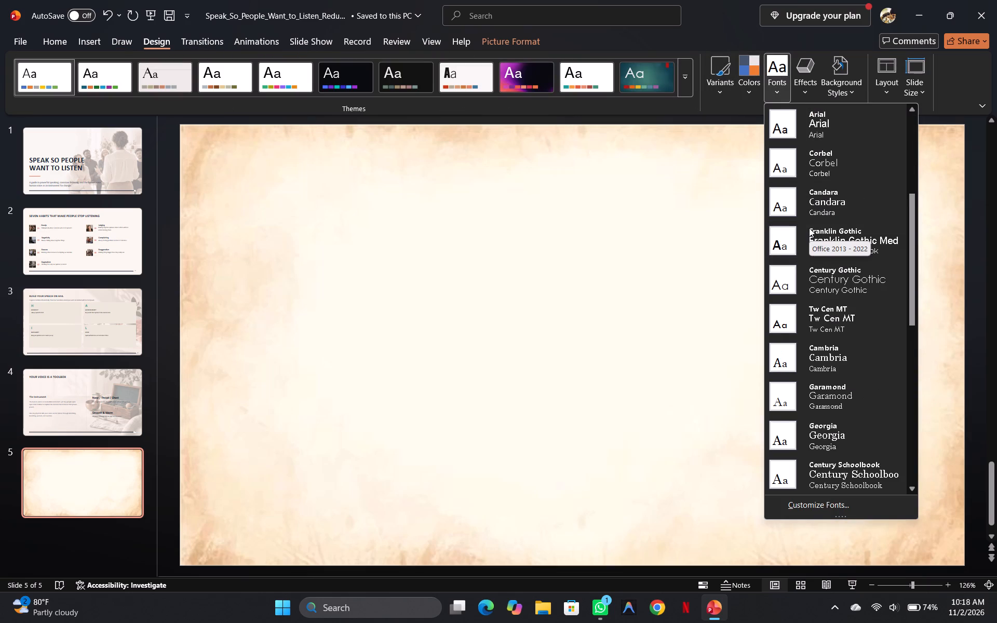
{"action": "scroll", "coordinate": [809, 228], "scroll_direction": "down", "scroll_amount": 1}
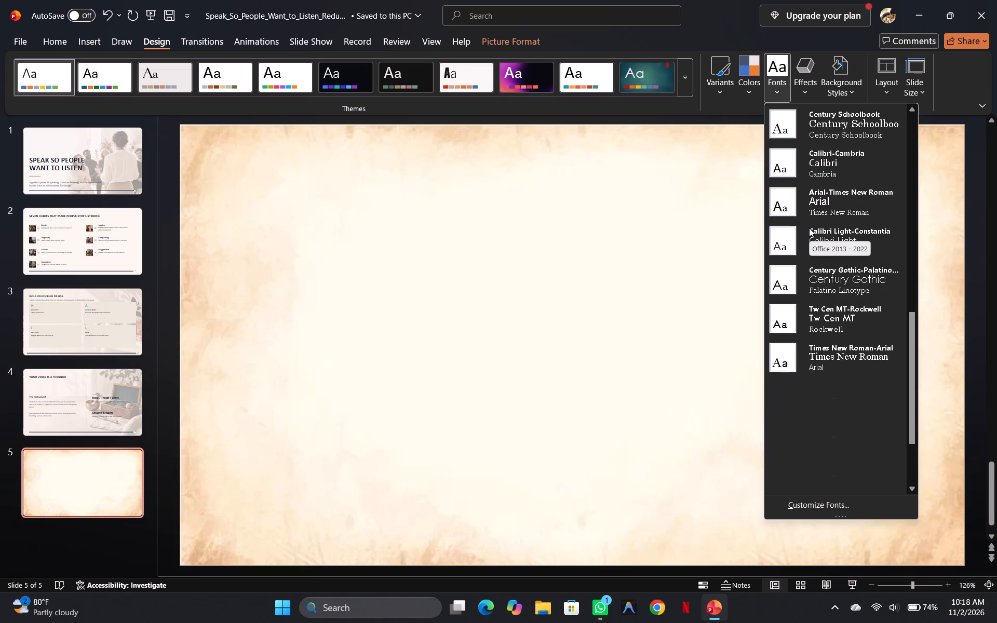
{"action": "scroll", "coordinate": [809, 228], "scroll_direction": "down", "scroll_amount": 1}
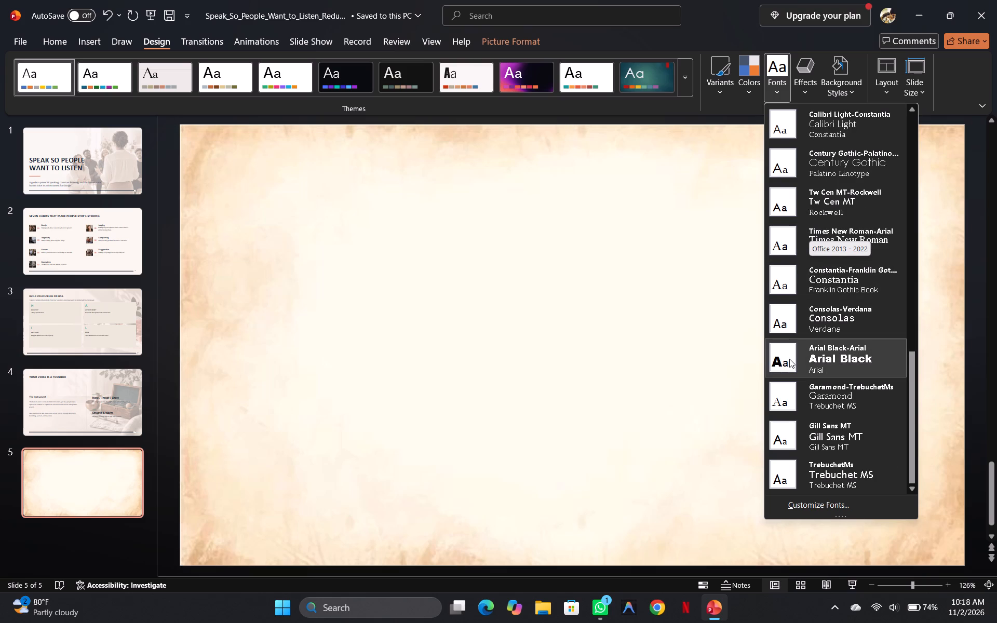
{"action": "left_click", "coordinate": [828, 357]}
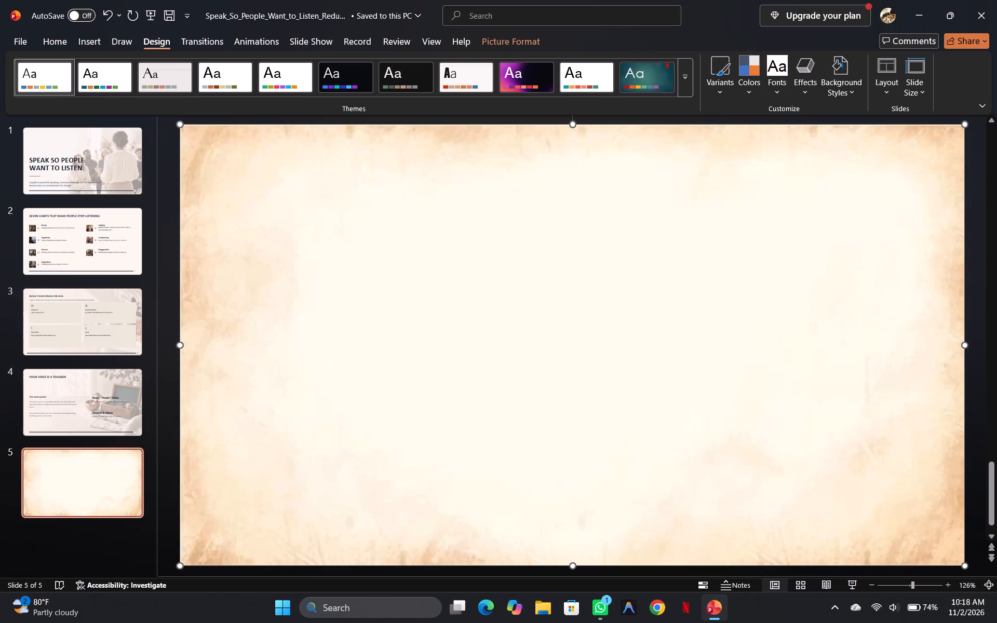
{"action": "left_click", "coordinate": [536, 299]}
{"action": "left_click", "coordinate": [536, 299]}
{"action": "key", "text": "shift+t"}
Set the presentation's theme effects to Smokey Glass.
{"action": "left_click", "coordinate": [806, 94]}
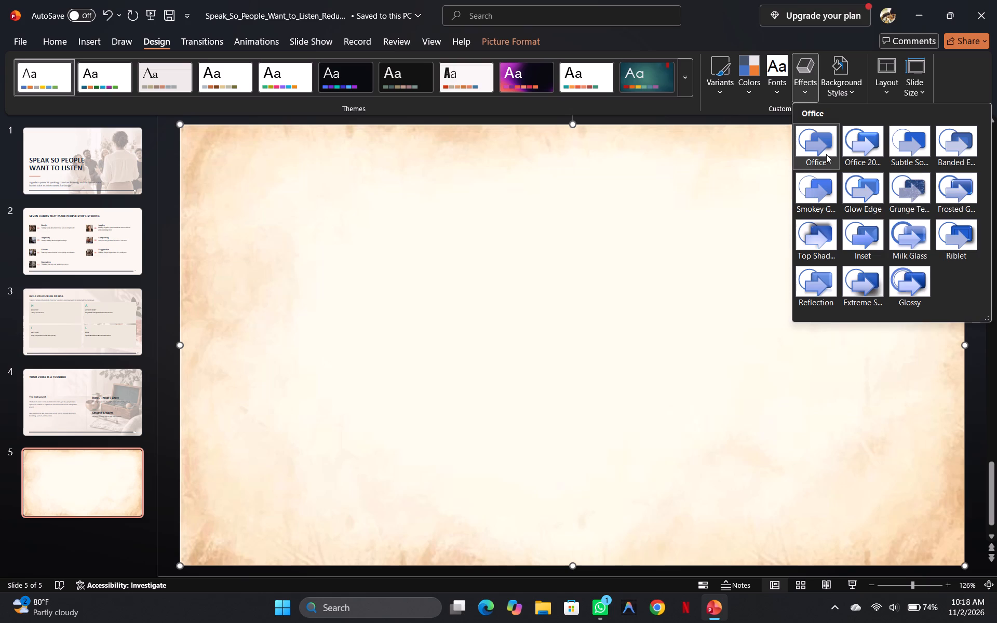
{"action": "left_click", "coordinate": [818, 181]}
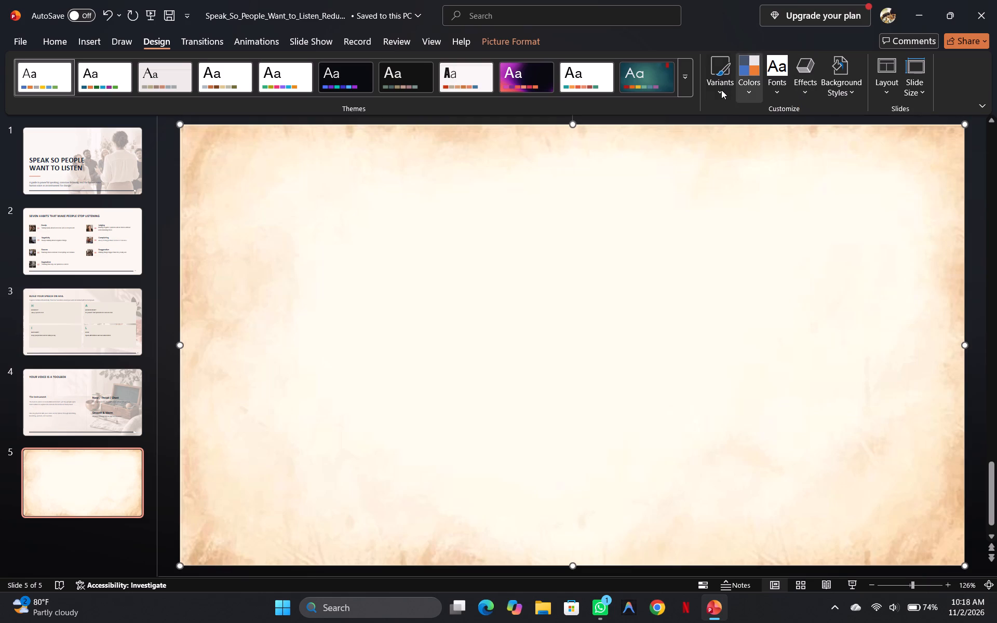
Set the presentation's theme colors to Grayscale.
{"action": "left_click", "coordinate": [721, 90]}
{"action": "left_click", "coordinate": [759, 84]}
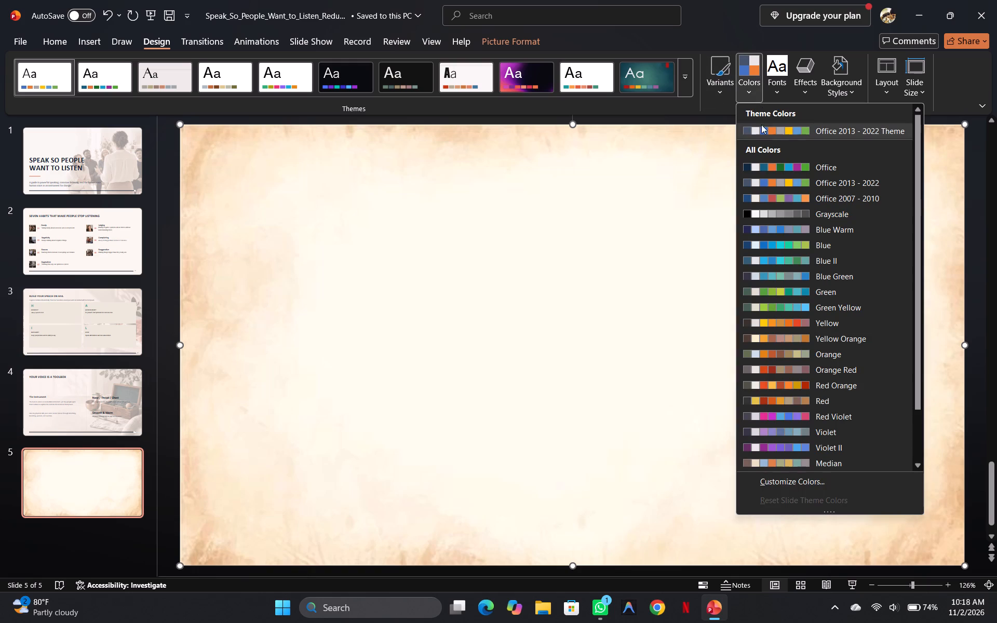
{"action": "left_click", "coordinate": [748, 212]}
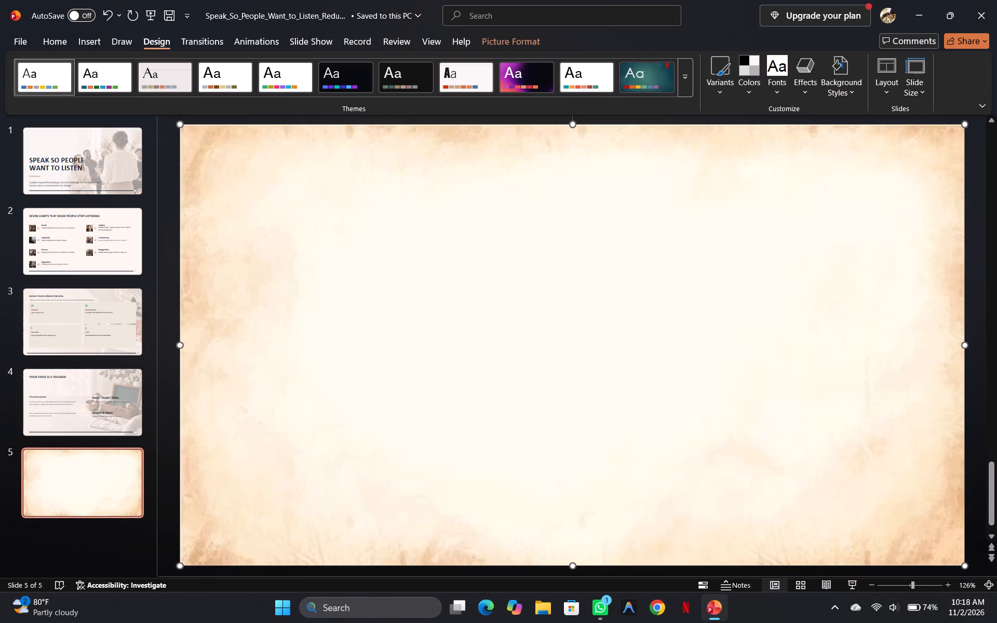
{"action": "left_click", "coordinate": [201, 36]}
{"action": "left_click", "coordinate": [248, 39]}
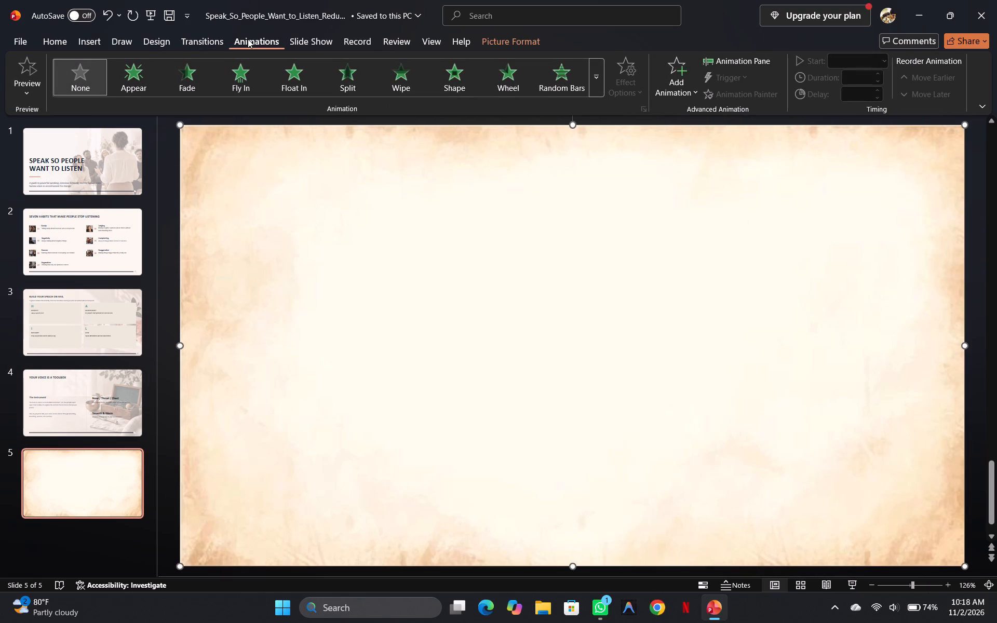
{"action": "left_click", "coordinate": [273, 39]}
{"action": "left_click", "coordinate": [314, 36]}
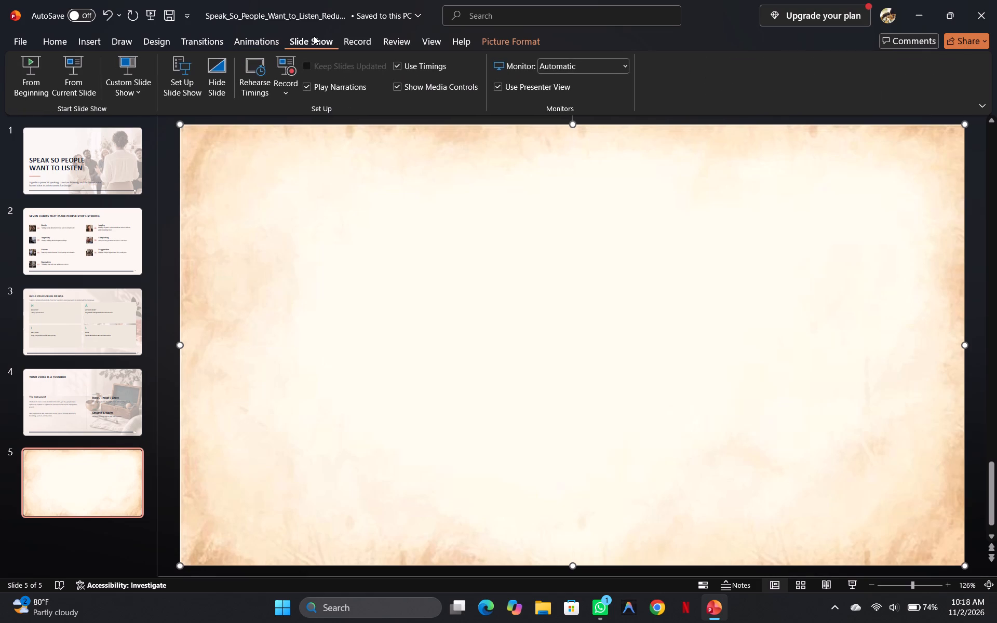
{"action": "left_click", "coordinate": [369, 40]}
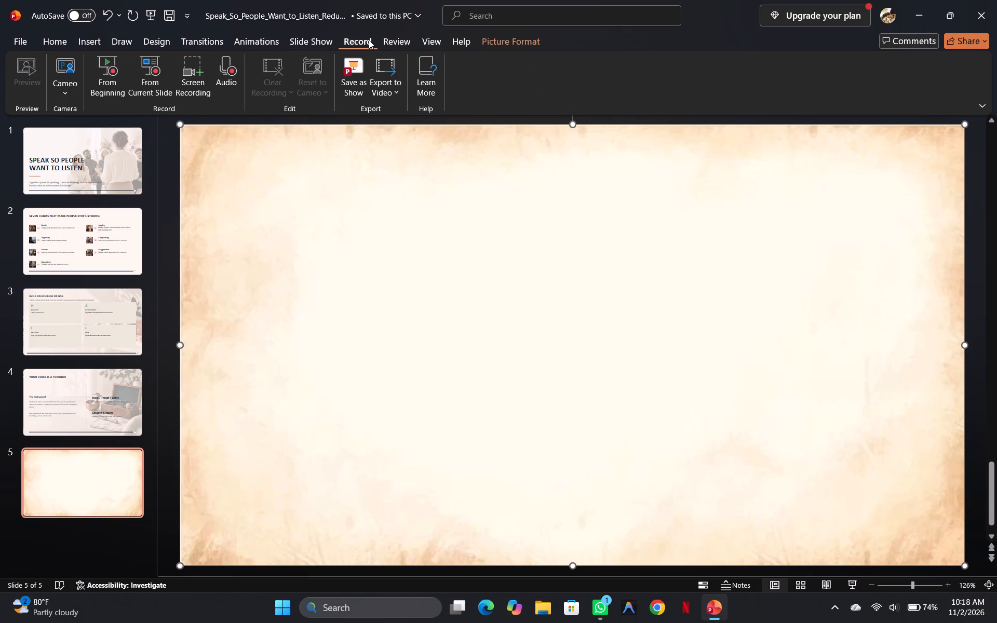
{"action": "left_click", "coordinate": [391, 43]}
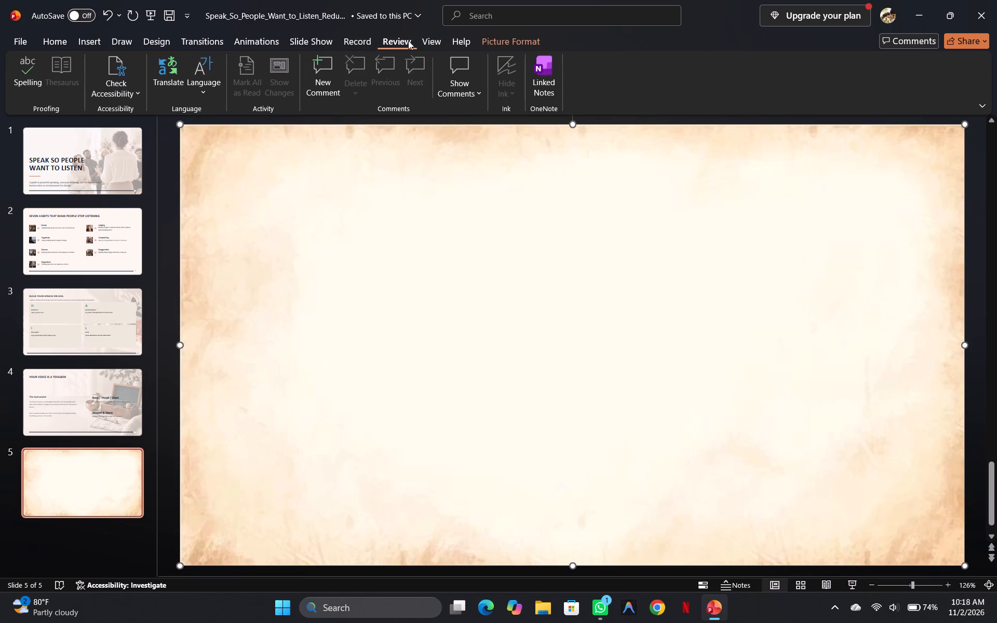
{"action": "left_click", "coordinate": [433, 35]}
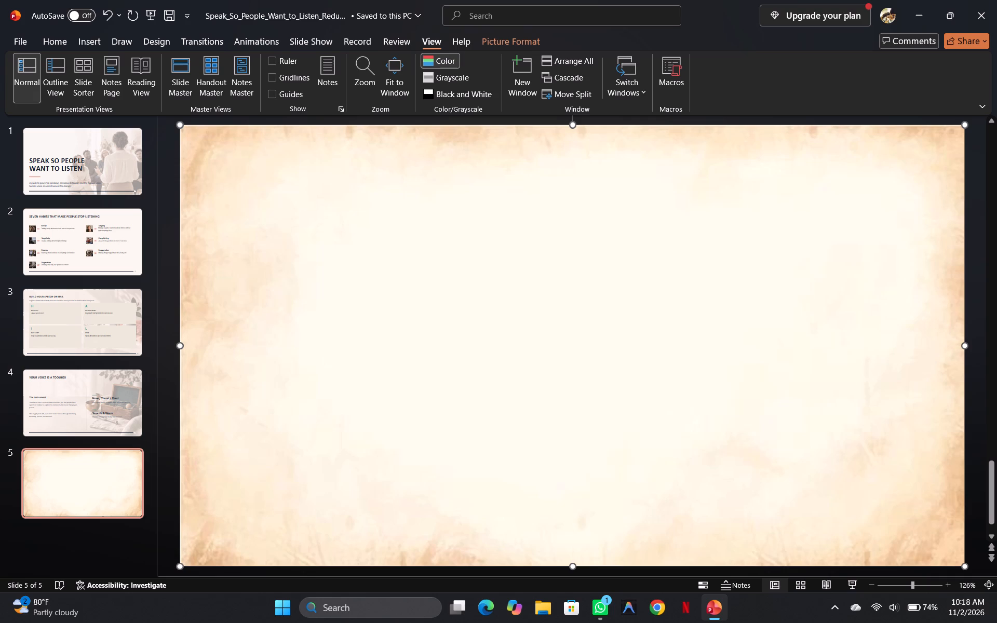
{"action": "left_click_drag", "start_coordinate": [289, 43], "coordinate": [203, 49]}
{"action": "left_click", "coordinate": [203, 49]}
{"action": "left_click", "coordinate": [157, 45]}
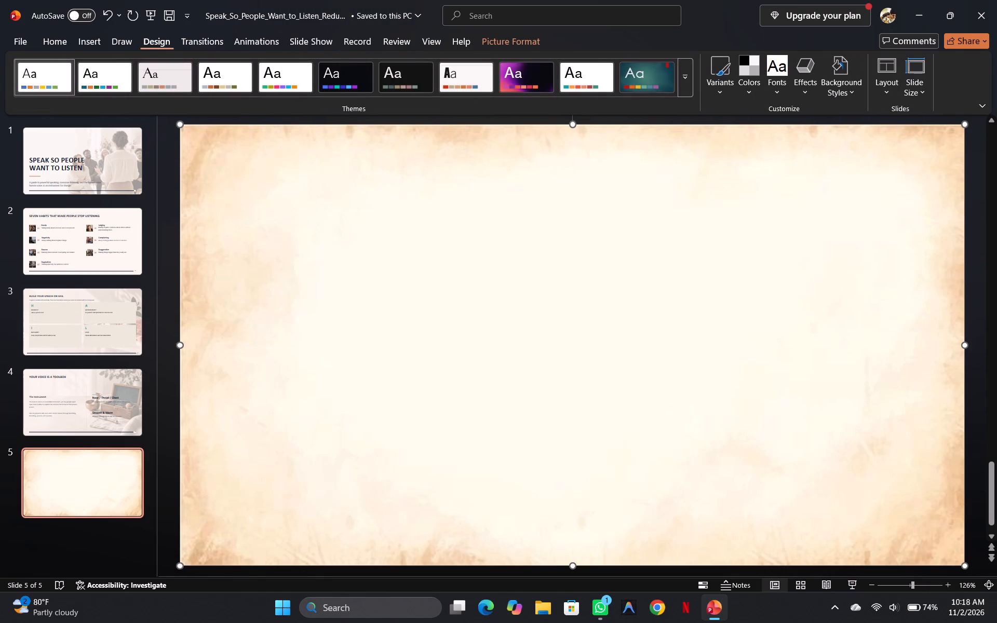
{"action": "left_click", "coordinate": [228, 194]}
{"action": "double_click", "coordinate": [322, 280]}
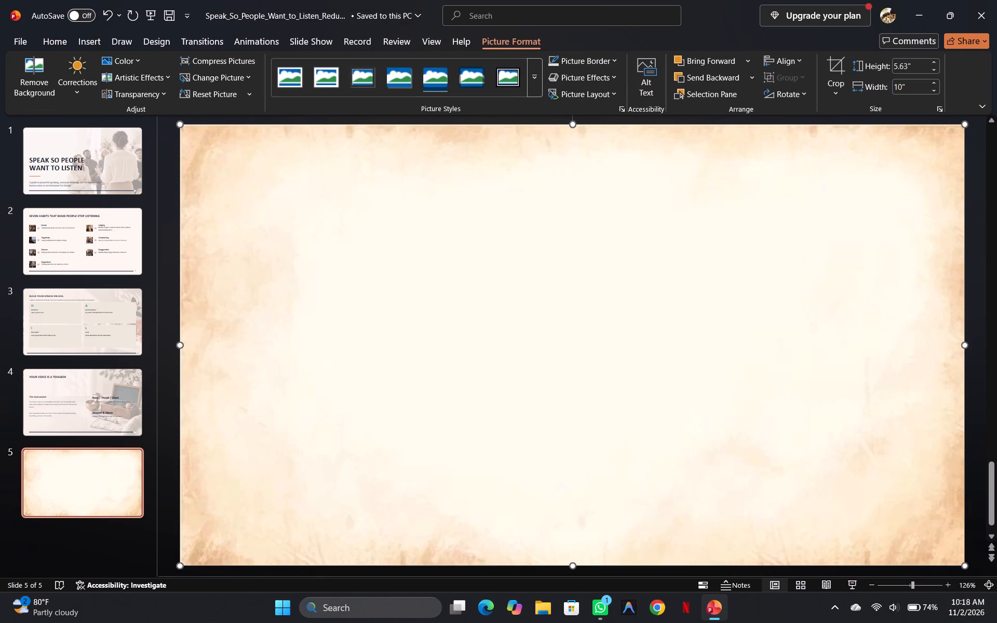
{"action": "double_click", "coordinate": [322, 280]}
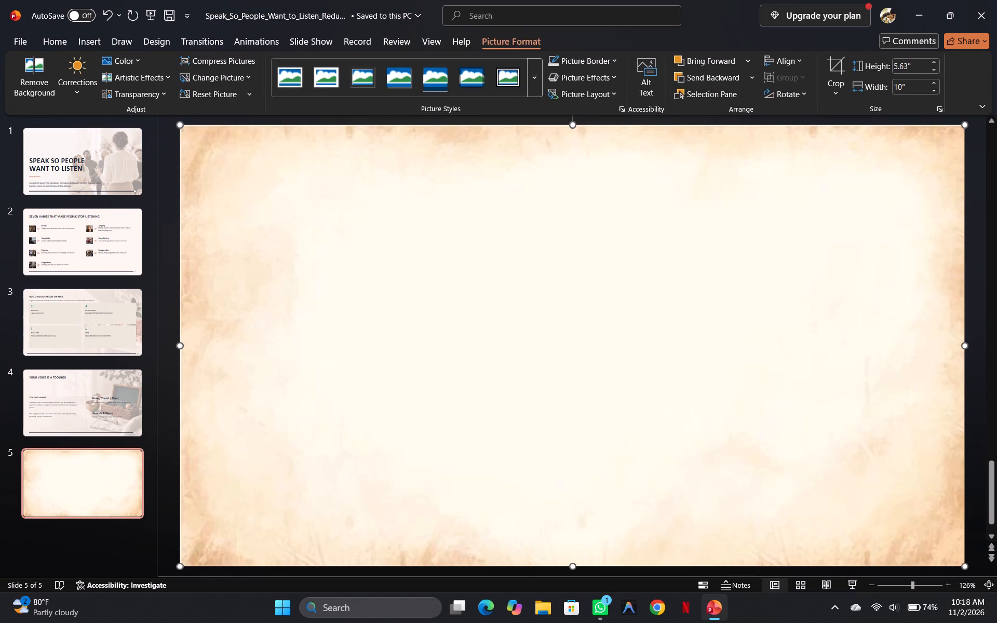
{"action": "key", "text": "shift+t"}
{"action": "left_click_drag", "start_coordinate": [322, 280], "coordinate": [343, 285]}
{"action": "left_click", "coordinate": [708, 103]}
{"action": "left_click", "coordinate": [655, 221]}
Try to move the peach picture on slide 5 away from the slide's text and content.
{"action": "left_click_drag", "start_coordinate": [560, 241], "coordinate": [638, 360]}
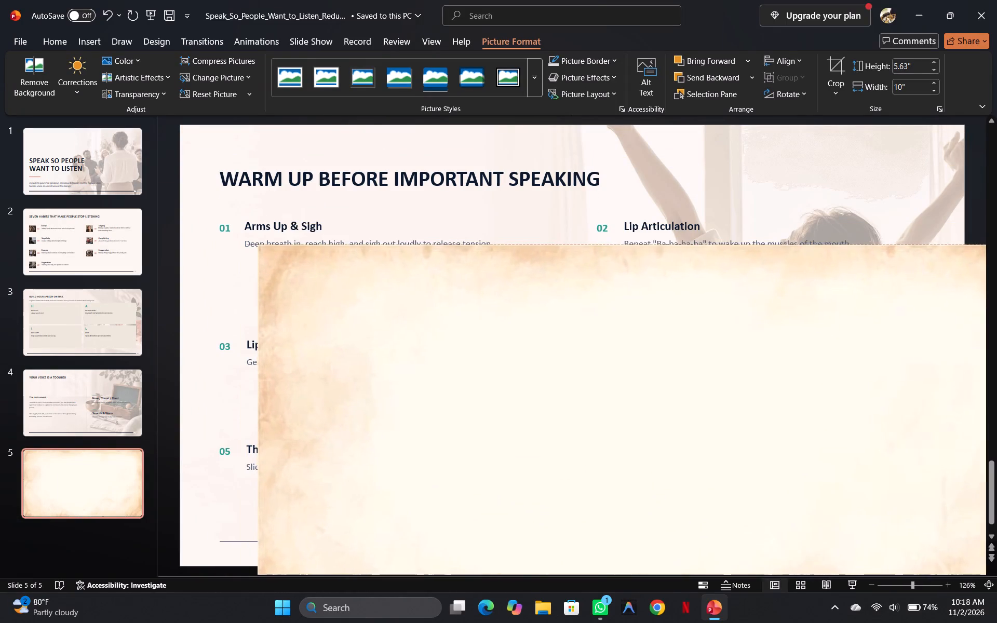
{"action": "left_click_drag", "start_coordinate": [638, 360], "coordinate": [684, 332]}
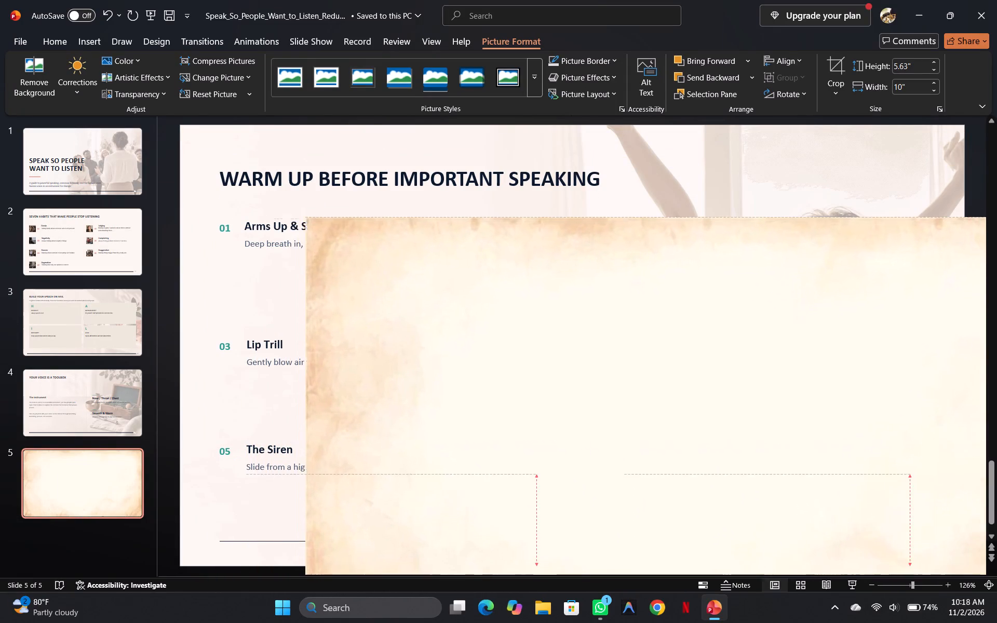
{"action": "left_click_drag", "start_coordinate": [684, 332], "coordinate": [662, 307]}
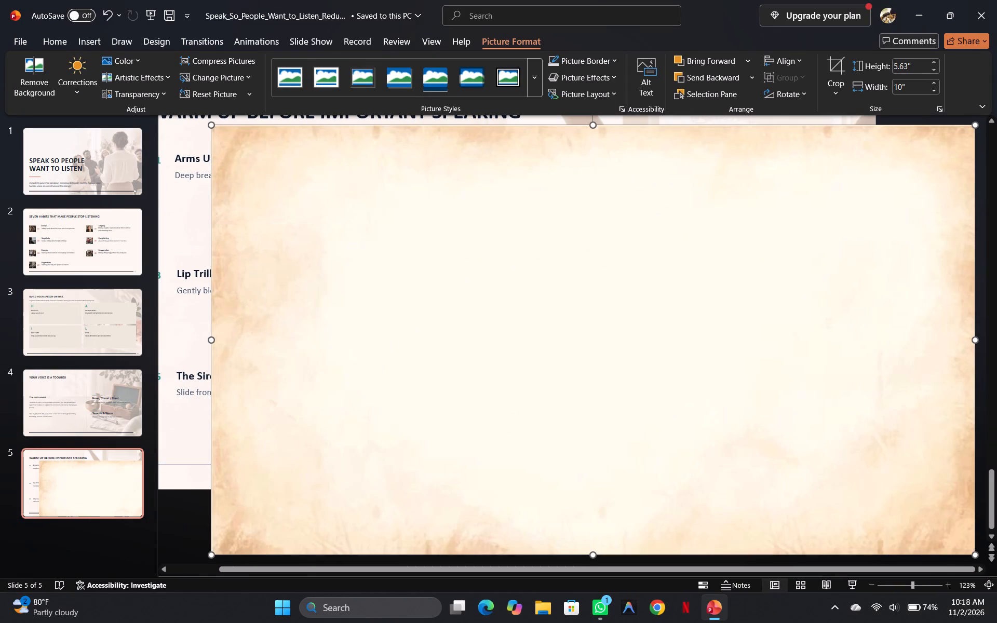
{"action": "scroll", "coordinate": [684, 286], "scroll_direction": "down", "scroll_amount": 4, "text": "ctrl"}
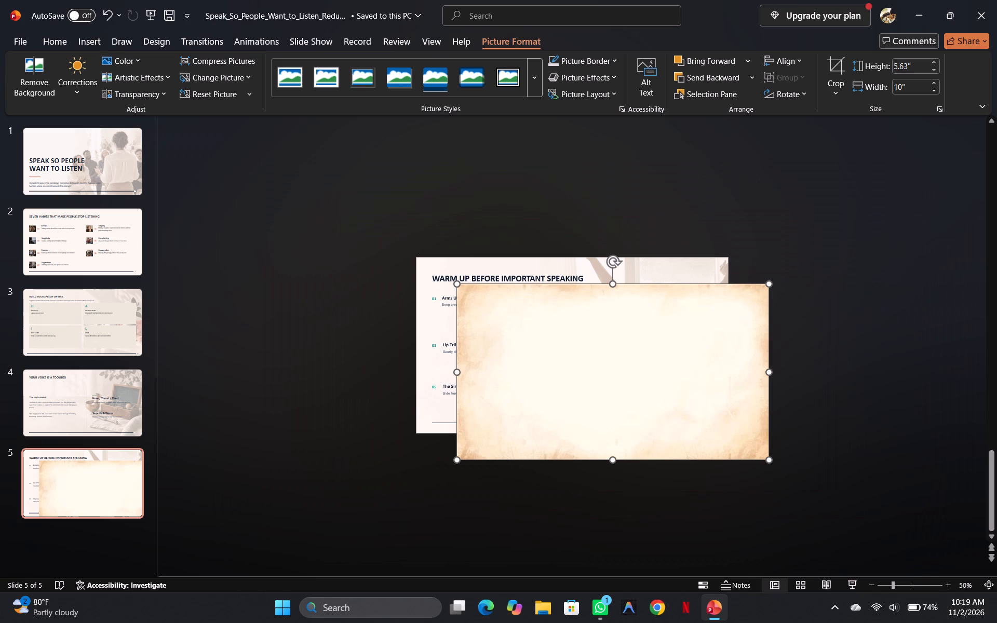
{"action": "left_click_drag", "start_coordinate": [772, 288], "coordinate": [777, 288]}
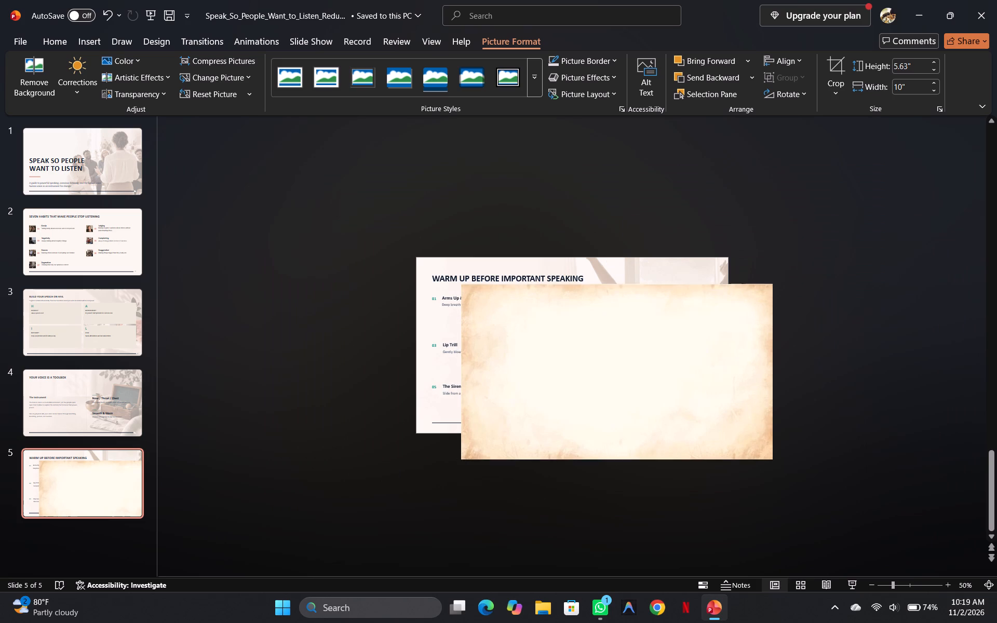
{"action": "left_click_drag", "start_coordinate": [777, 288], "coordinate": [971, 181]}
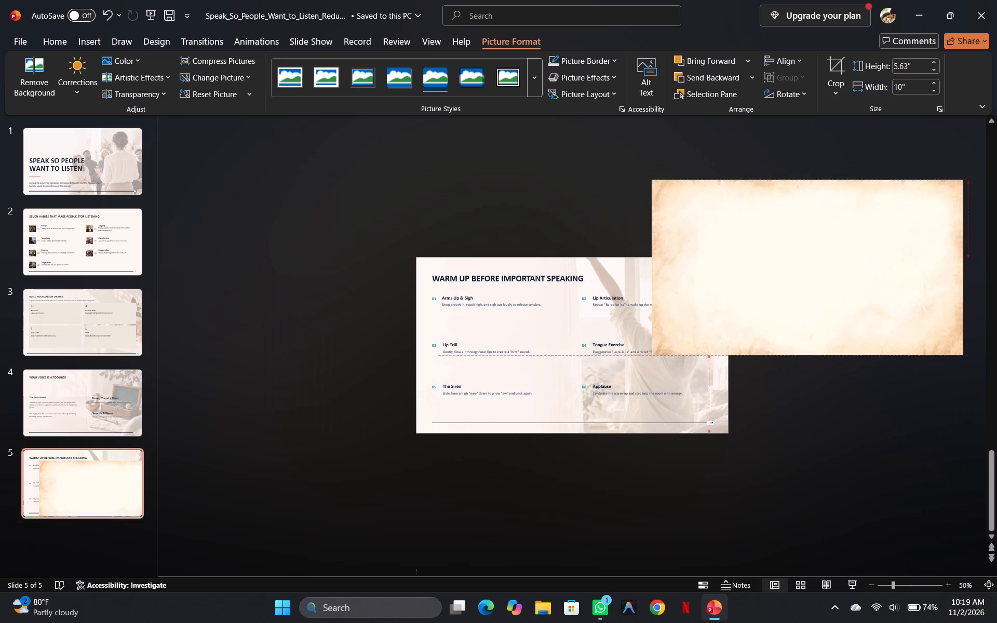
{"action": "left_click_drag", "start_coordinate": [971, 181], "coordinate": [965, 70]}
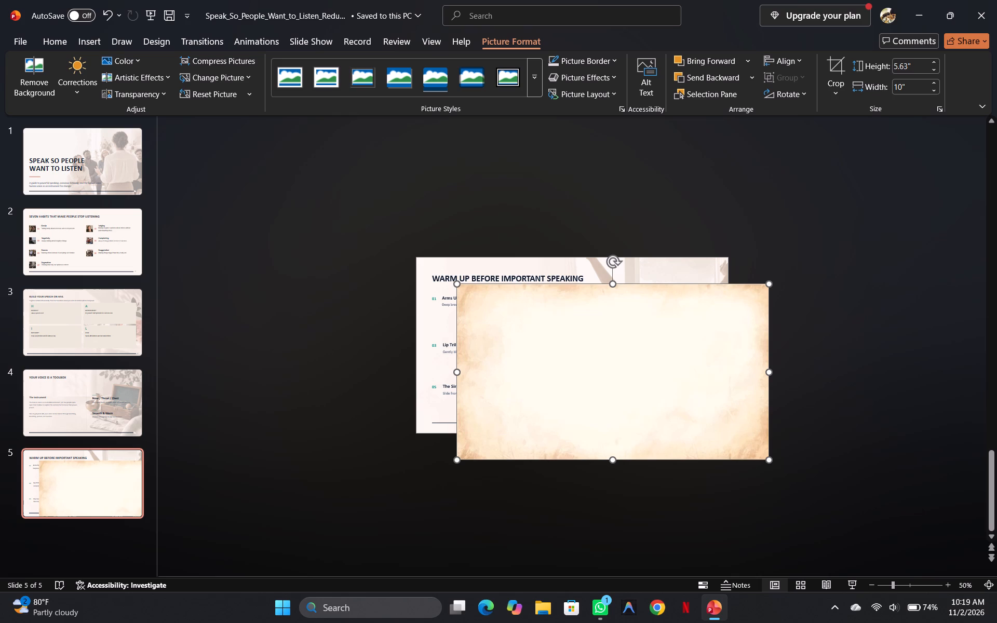
Delete the peach picture from slide 5, "Warm Up Before Important Speaking".
{"action": "key", "text": "Delete"}
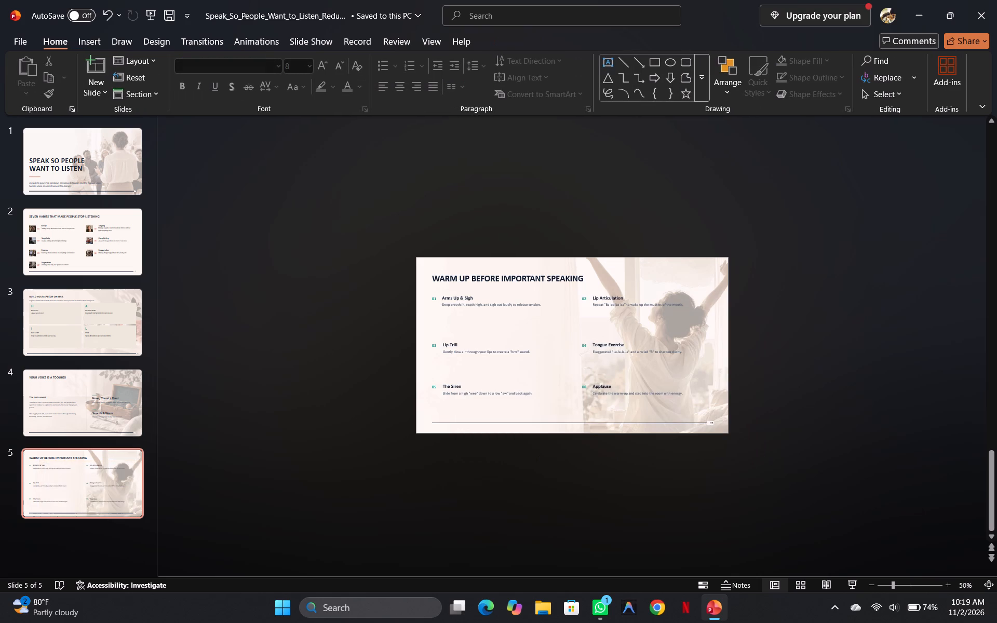
Enlarge slide 5's background photo of the woman with raised arms to about 14.79" high and 26.4" wide, beyond the slide edges.
{"action": "double_click", "coordinate": [639, 336]}
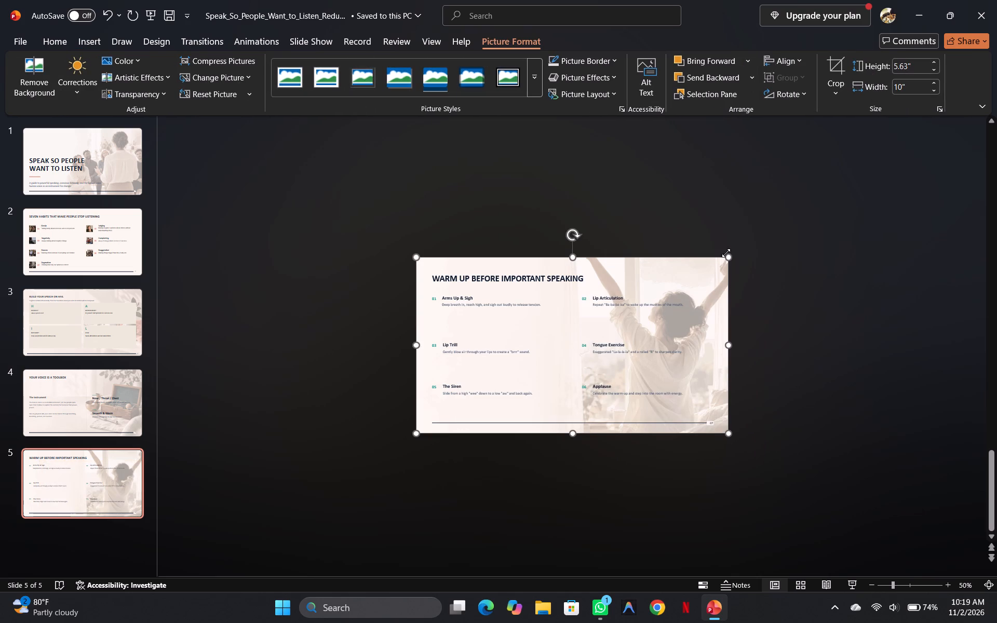
{"action": "left_click_drag", "start_coordinate": [727, 259], "coordinate": [775, 240]}
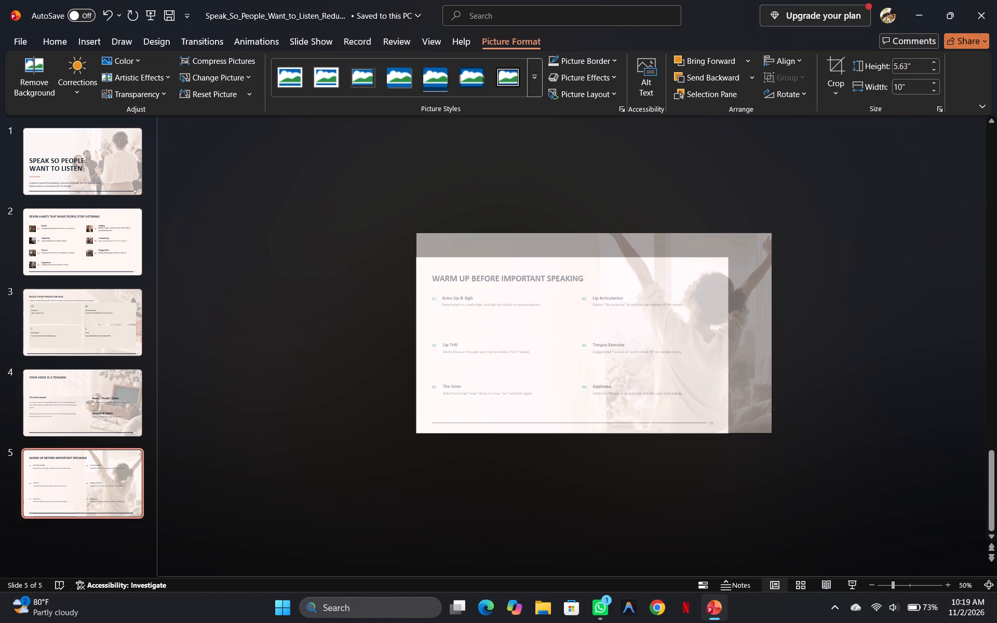
{"action": "left_click_drag", "start_coordinate": [775, 240], "coordinate": [982, 193]}
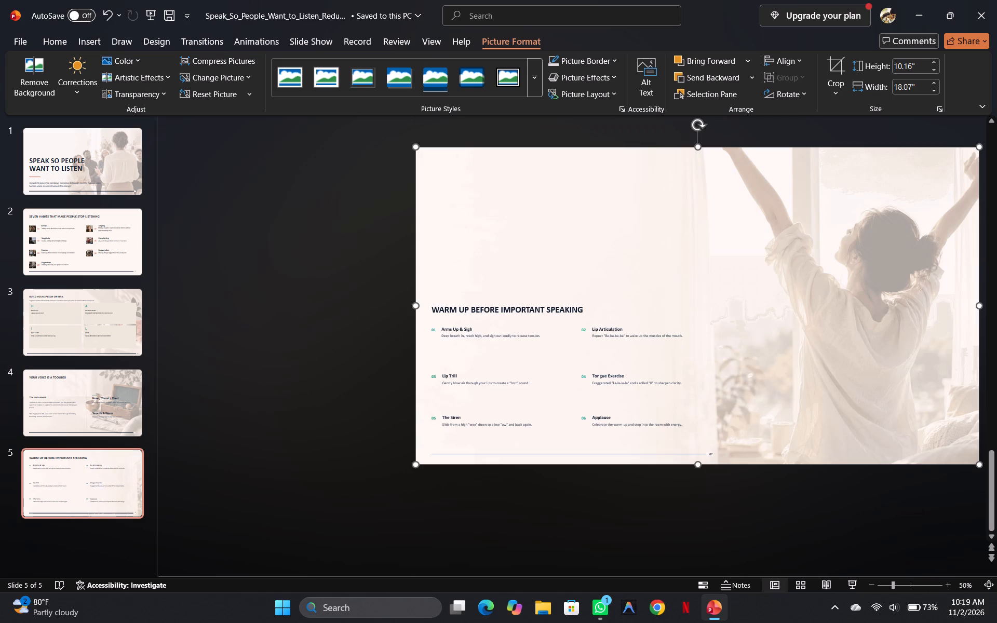
{"action": "left_click_drag", "start_coordinate": [417, 309], "coordinate": [378, 314]}
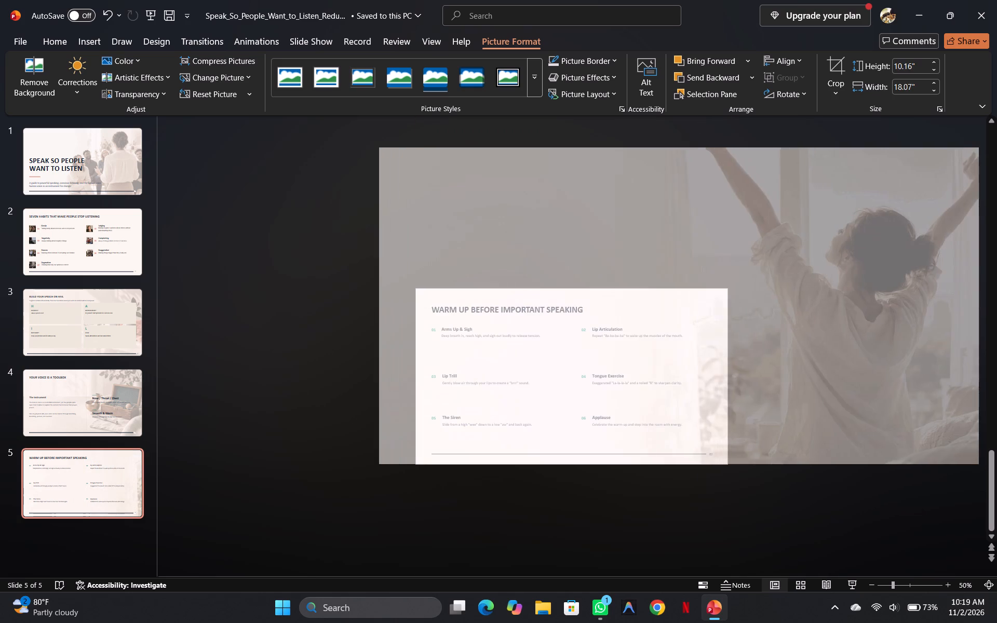
{"action": "left_click_drag", "start_coordinate": [378, 314], "coordinate": [153, 354]}
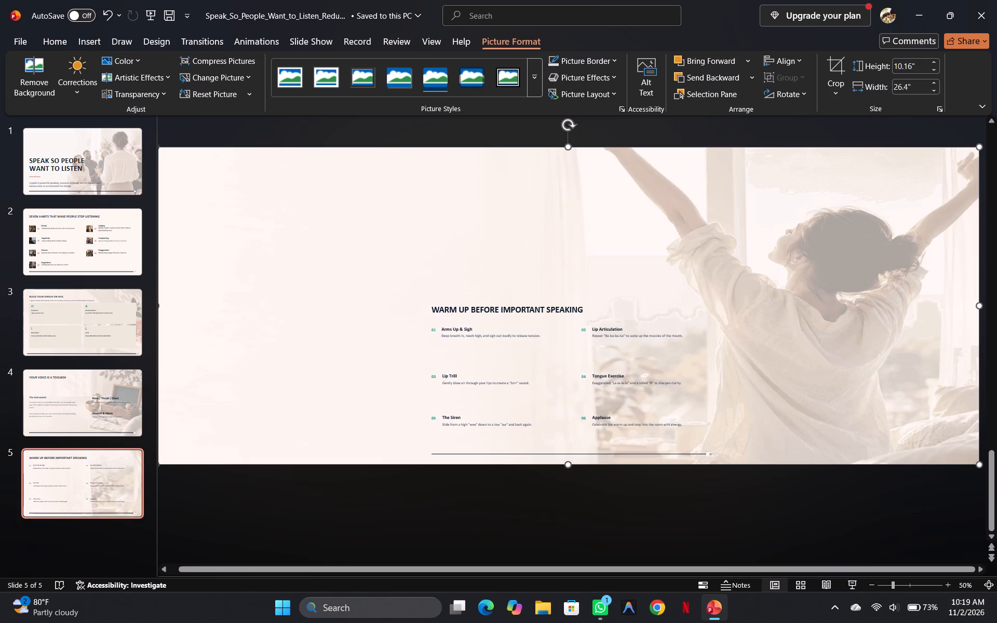
{"action": "left_click_drag", "start_coordinate": [569, 464], "coordinate": [587, 608]}
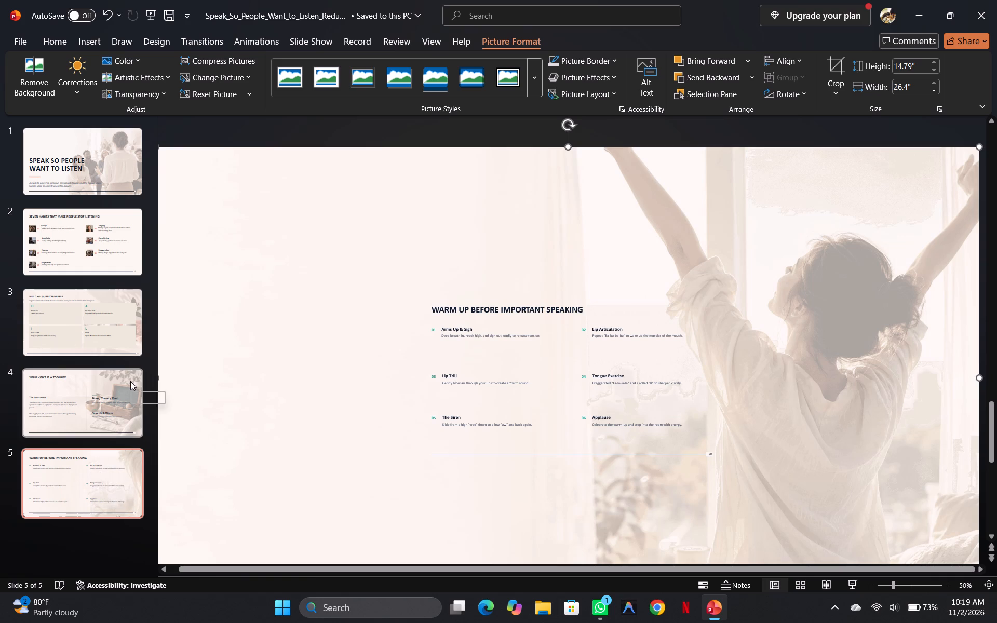
Play the slide show from slide 3, "Build Your Speech on HAIL", through to the end and exit it.
{"action": "left_click_drag", "start_coordinate": [74, 359], "coordinate": [78, 381]}
{"action": "left_click", "coordinate": [78, 381]}
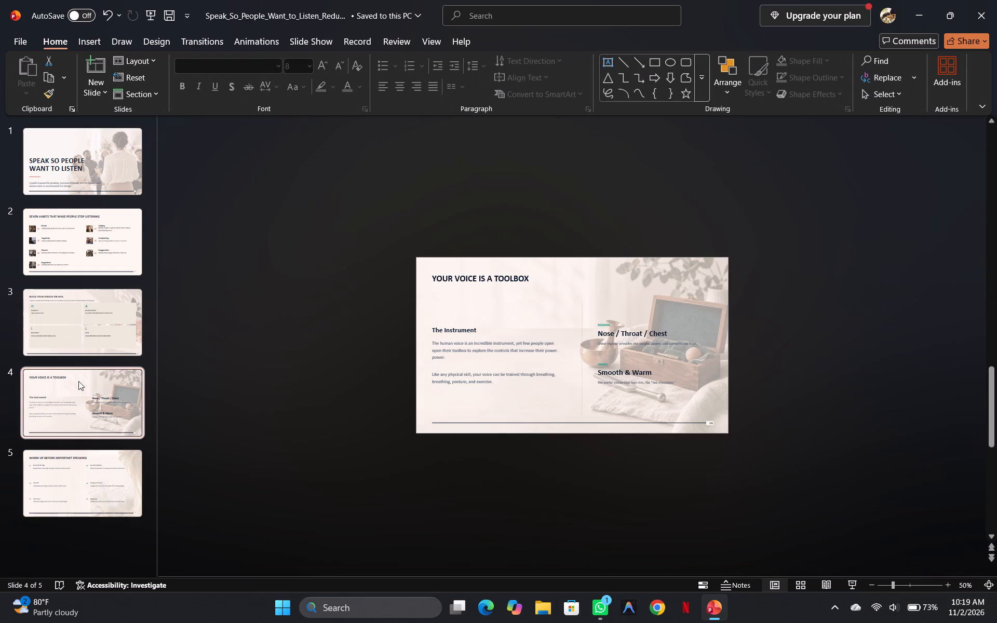
{"action": "left_click", "coordinate": [81, 325]}
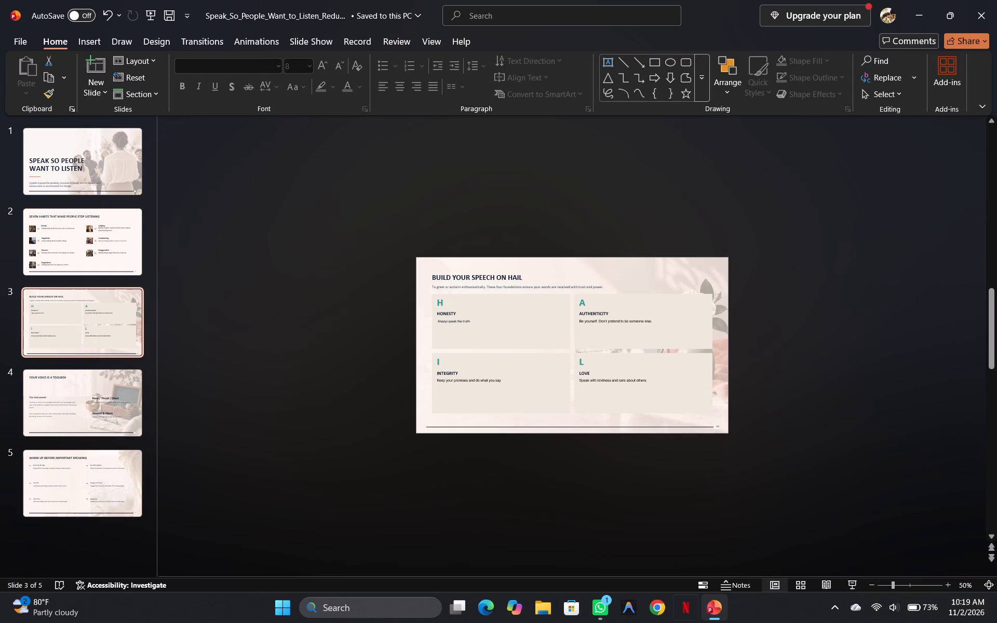
{"action": "left_click", "coordinate": [843, 585]}
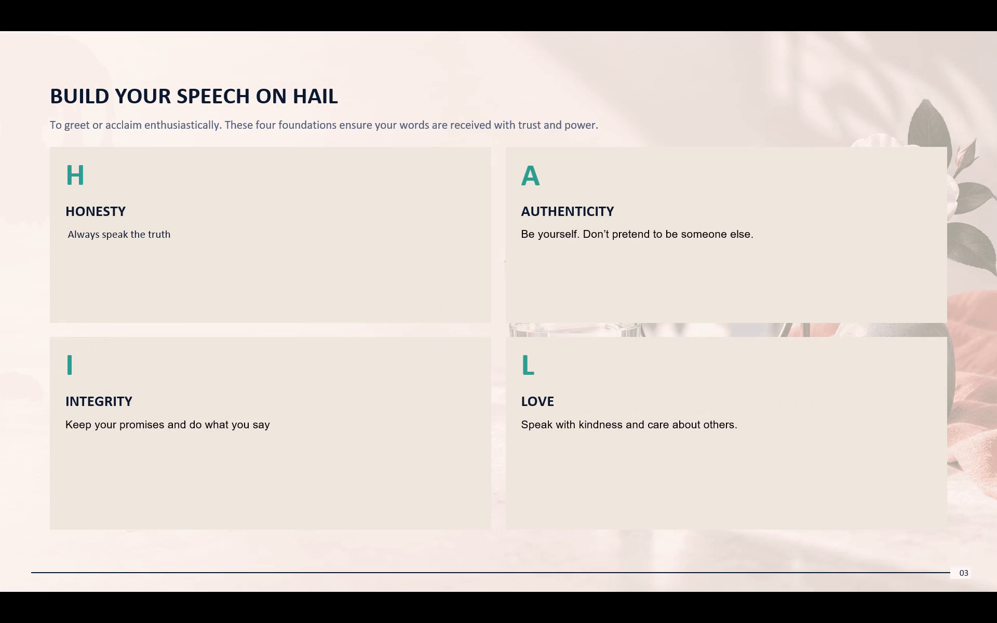
{"action": "left_click", "coordinate": [779, 467]}
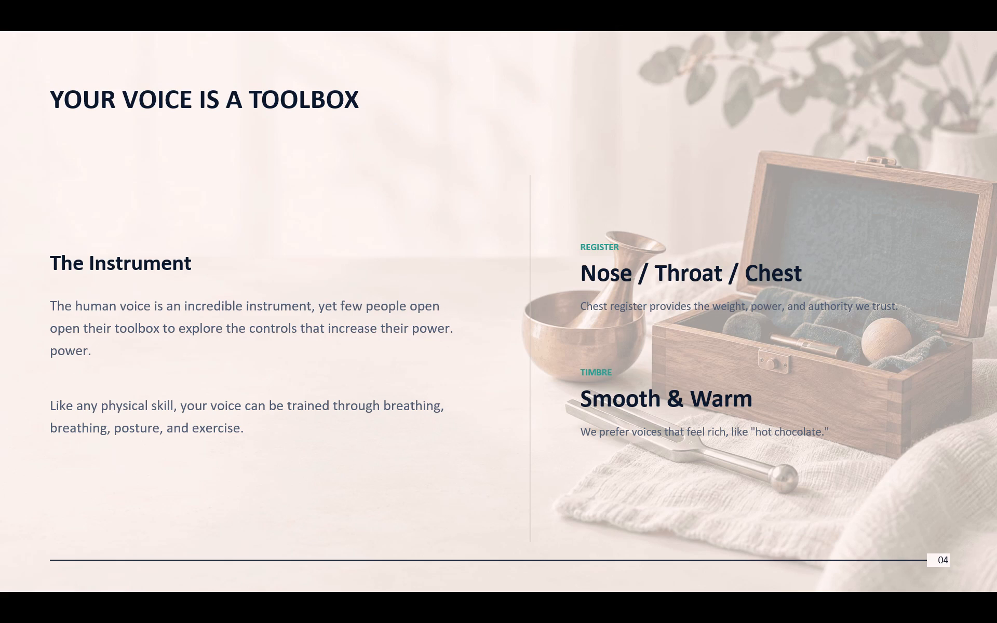
{"action": "left_click", "coordinate": [827, 465]}
{"action": "left_click", "coordinate": [827, 465]}
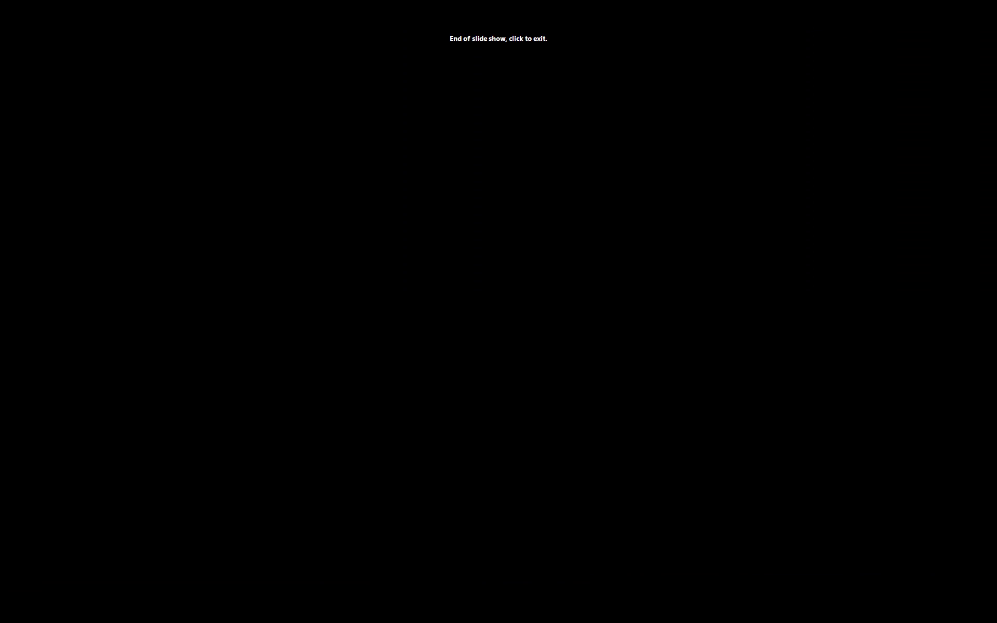
{"action": "left_click", "coordinate": [782, 429]}
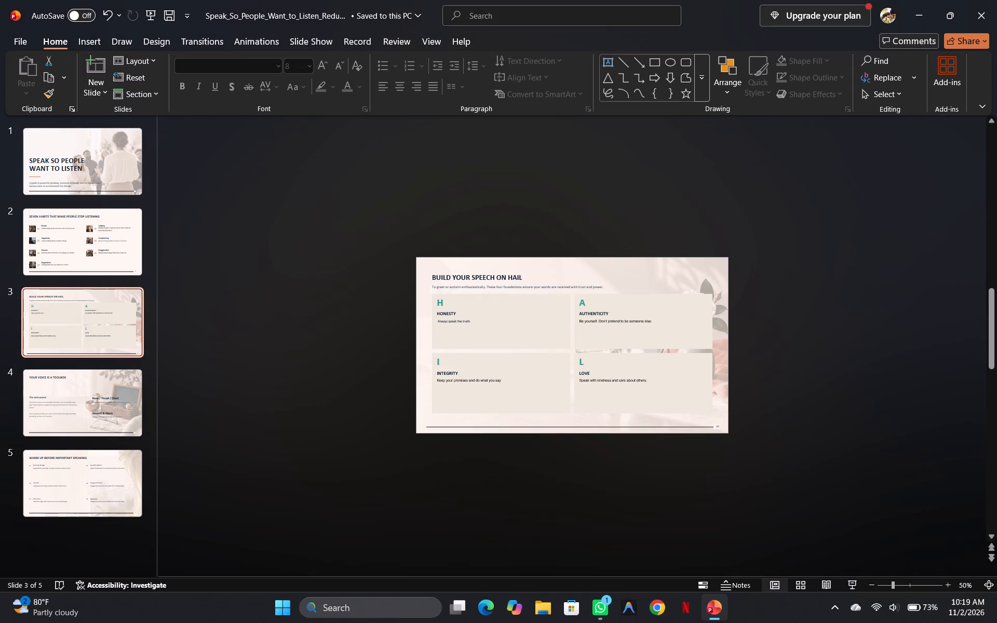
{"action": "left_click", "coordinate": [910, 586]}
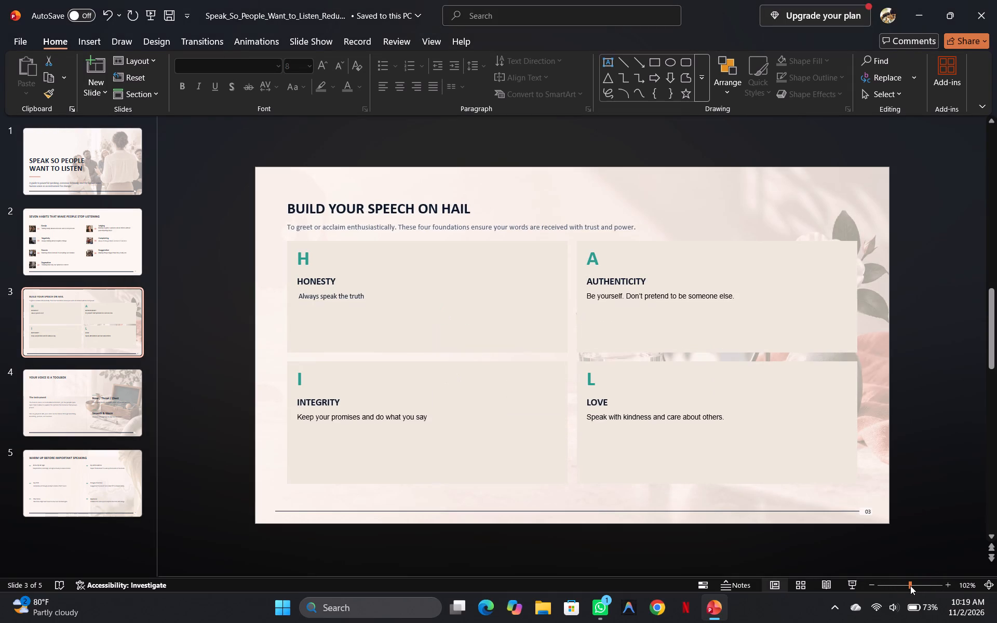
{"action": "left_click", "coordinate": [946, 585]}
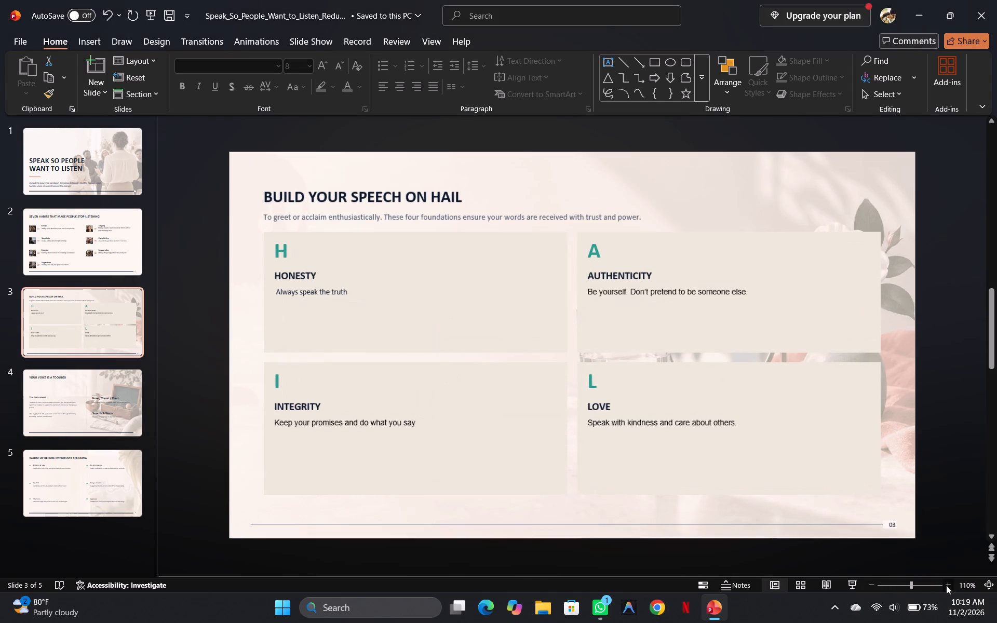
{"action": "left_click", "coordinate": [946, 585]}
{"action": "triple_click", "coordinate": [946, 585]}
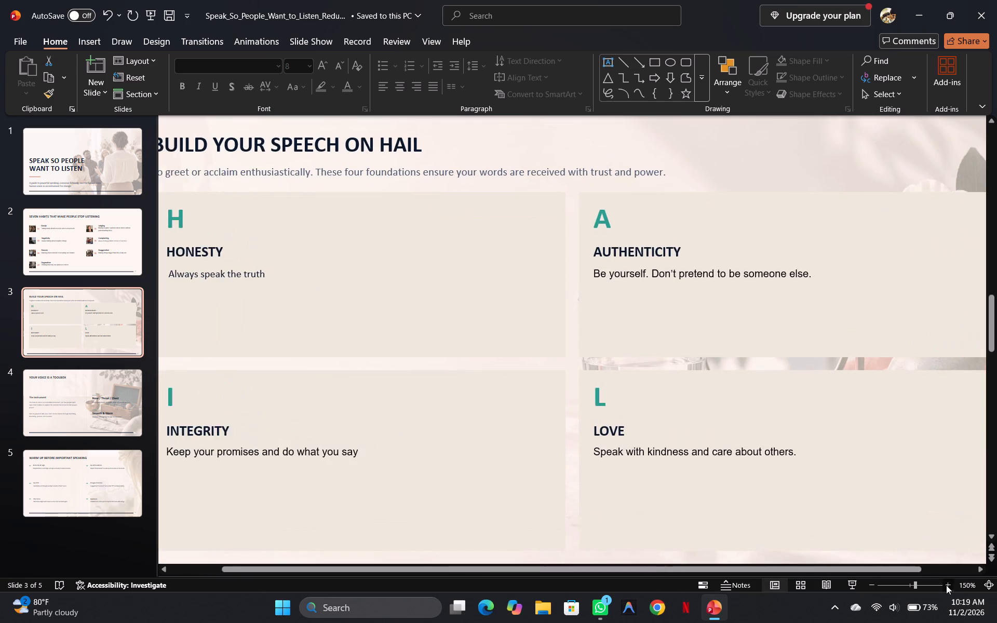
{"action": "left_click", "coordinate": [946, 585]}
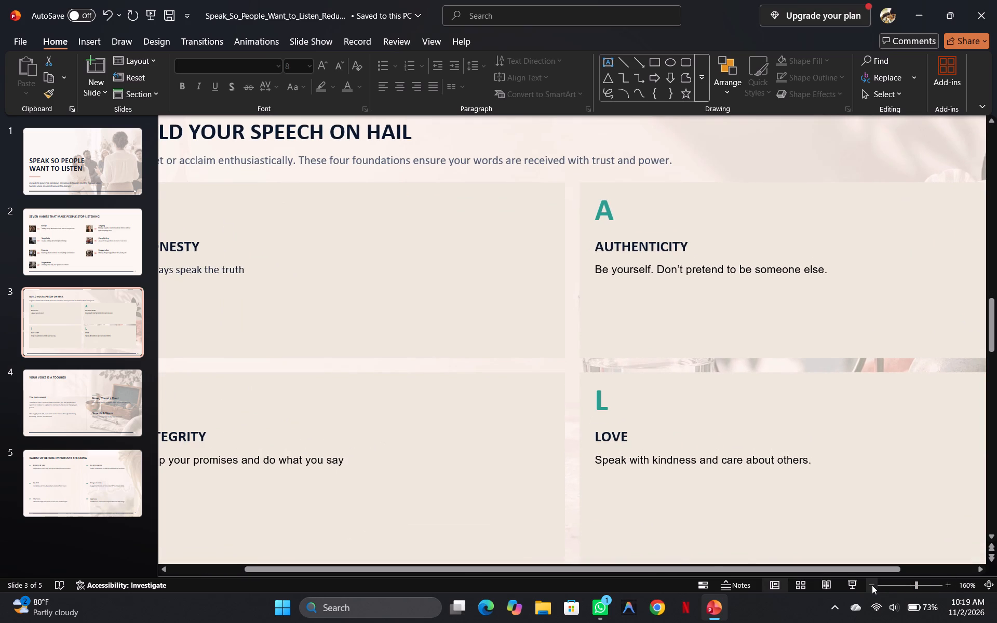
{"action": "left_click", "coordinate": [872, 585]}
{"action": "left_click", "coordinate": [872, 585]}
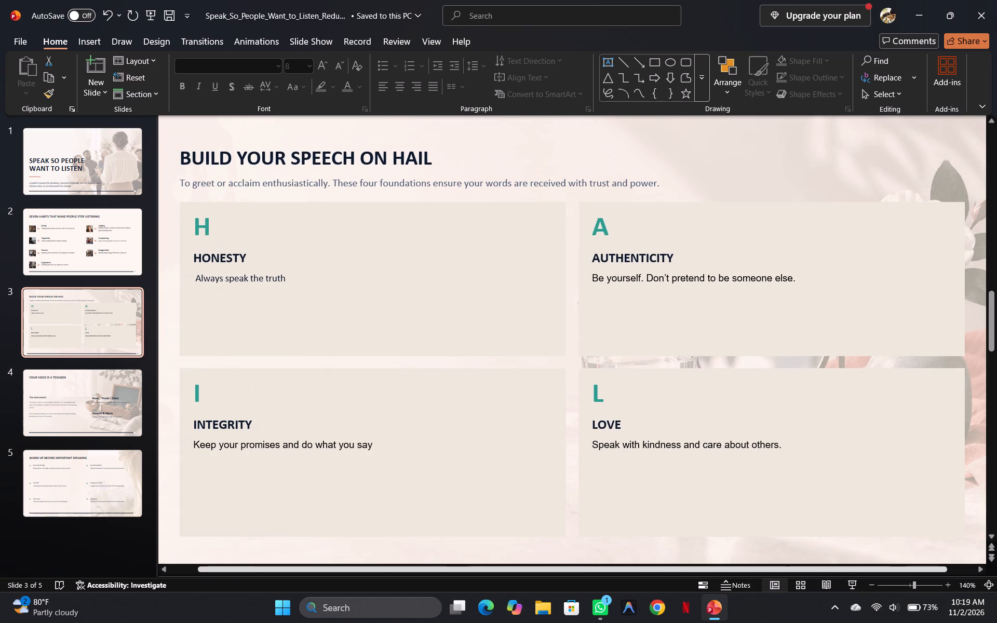
Add a DEFAULT-layout slide after slide 5 and fill it with the "Thank You For Your Attention" picture, the photo file from Downloads.
{"action": "left_click", "coordinate": [86, 487]}
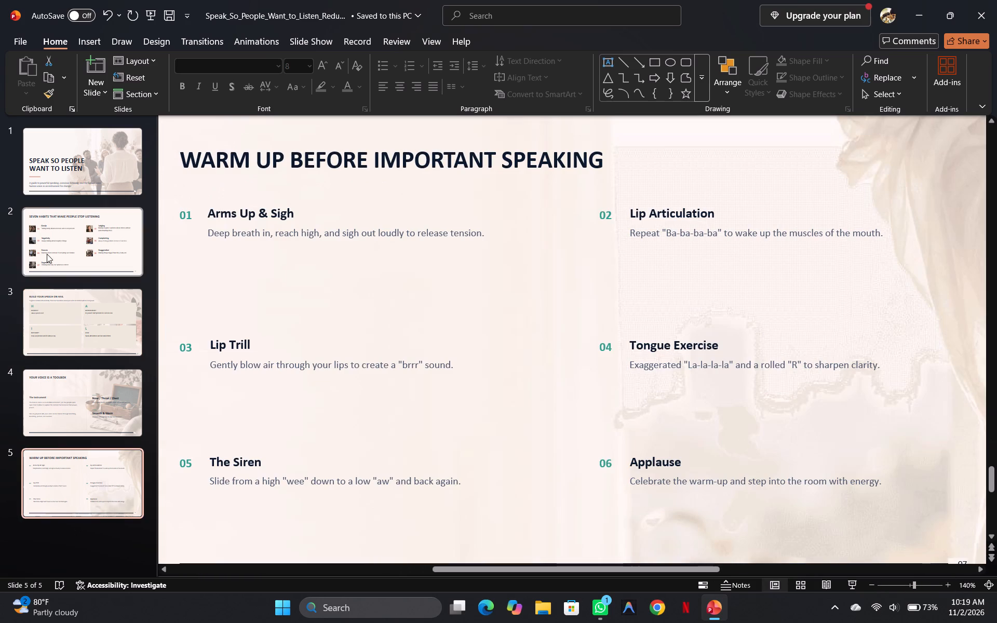
{"action": "left_click", "coordinate": [95, 44]}
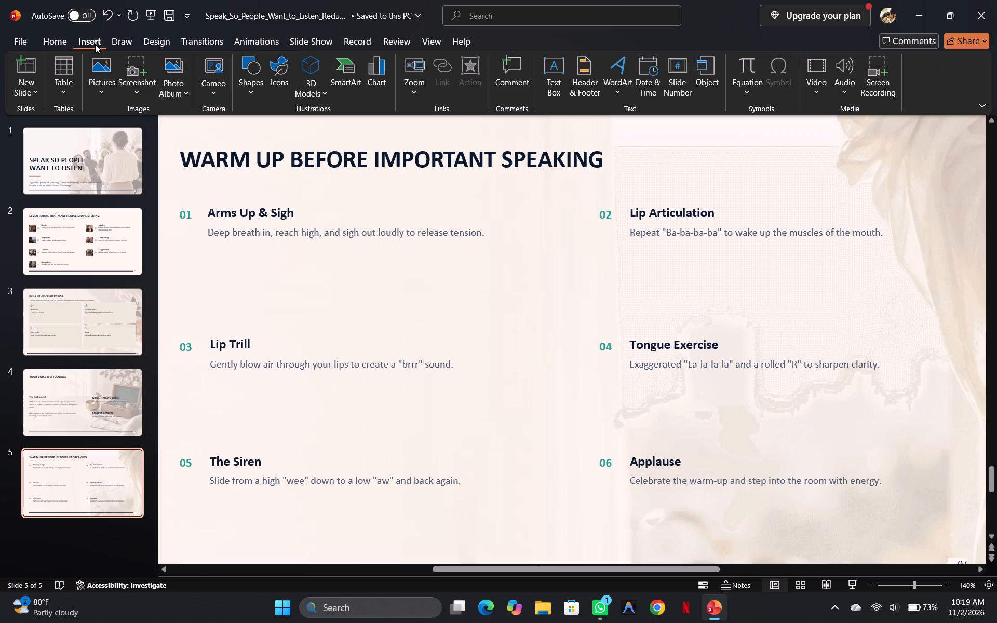
{"action": "left_click", "coordinate": [99, 74]}
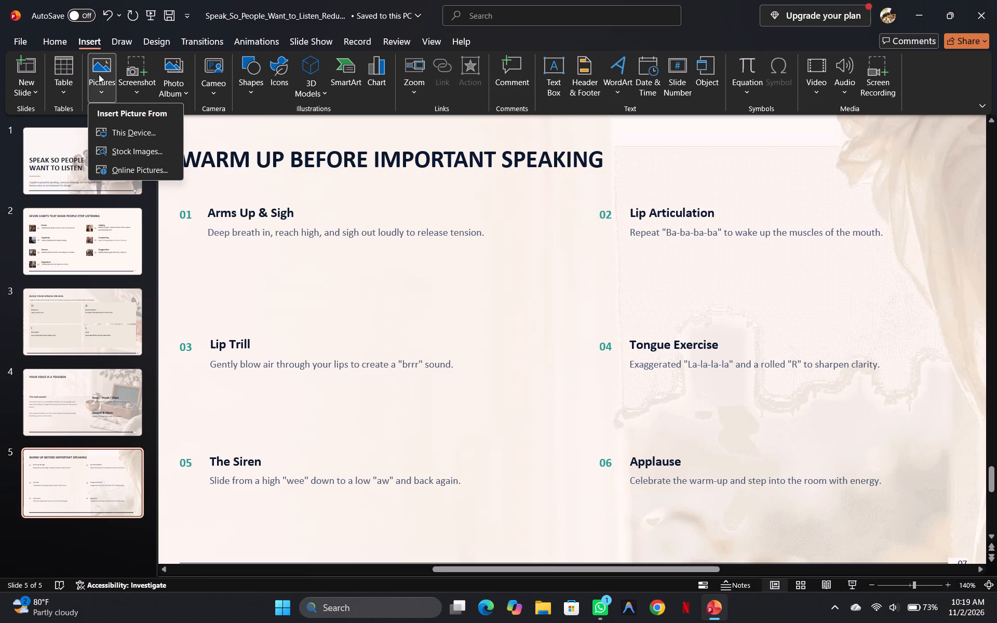
{"action": "left_click", "coordinate": [22, 89]}
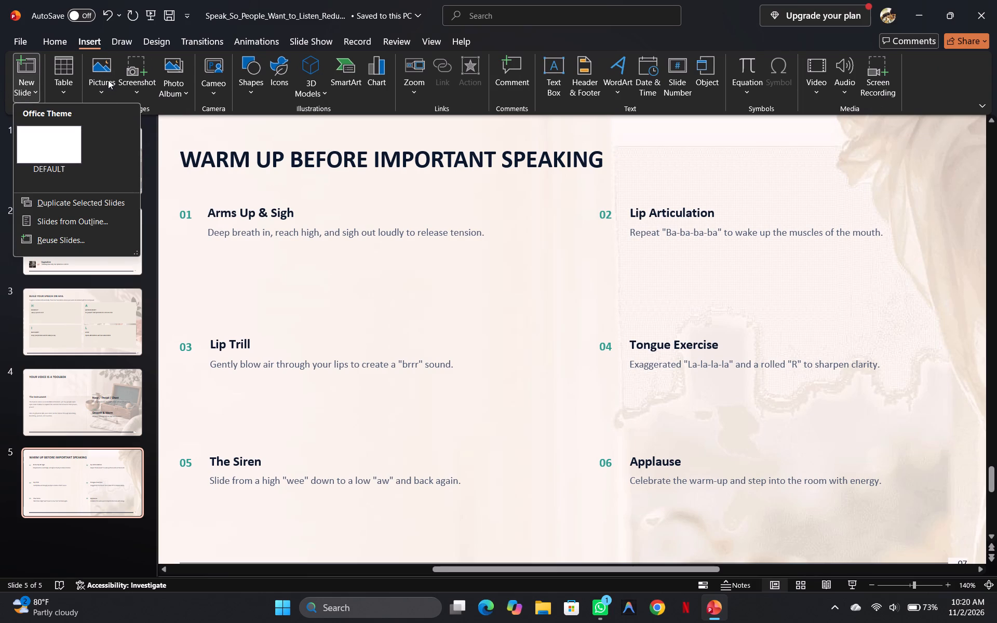
{"action": "left_click", "coordinate": [53, 150]}
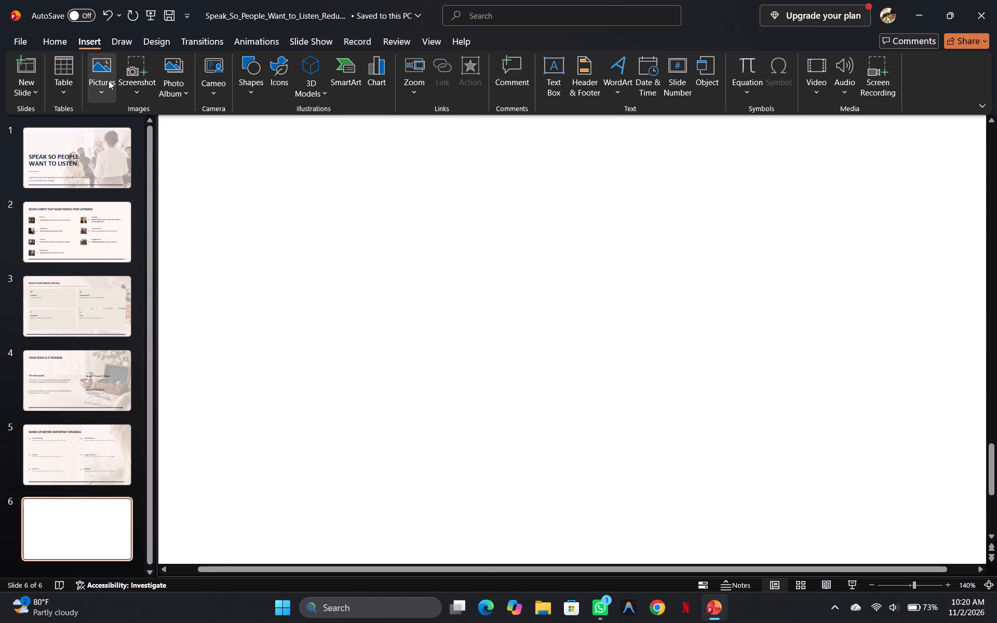
Insert the "photo" picture file from the Downloads folder onto the blank slide 6.
{"action": "left_click", "coordinate": [109, 80]}
{"action": "left_click", "coordinate": [125, 136]}
{"action": "scroll", "coordinate": [77, 154], "scroll_direction": "down", "scroll_amount": 1}
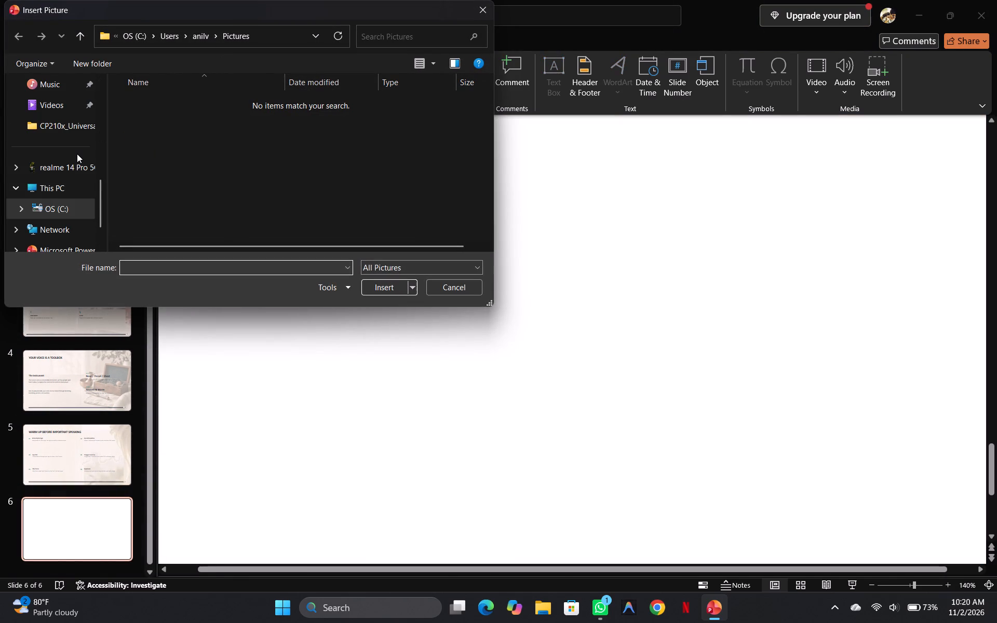
{"action": "scroll", "coordinate": [77, 154], "scroll_direction": "down", "scroll_amount": 1}
{"action": "scroll", "coordinate": [77, 154], "scroll_direction": "up", "scroll_amount": 2}
{"action": "scroll", "coordinate": [77, 154], "scroll_direction": "down", "scroll_amount": 1}
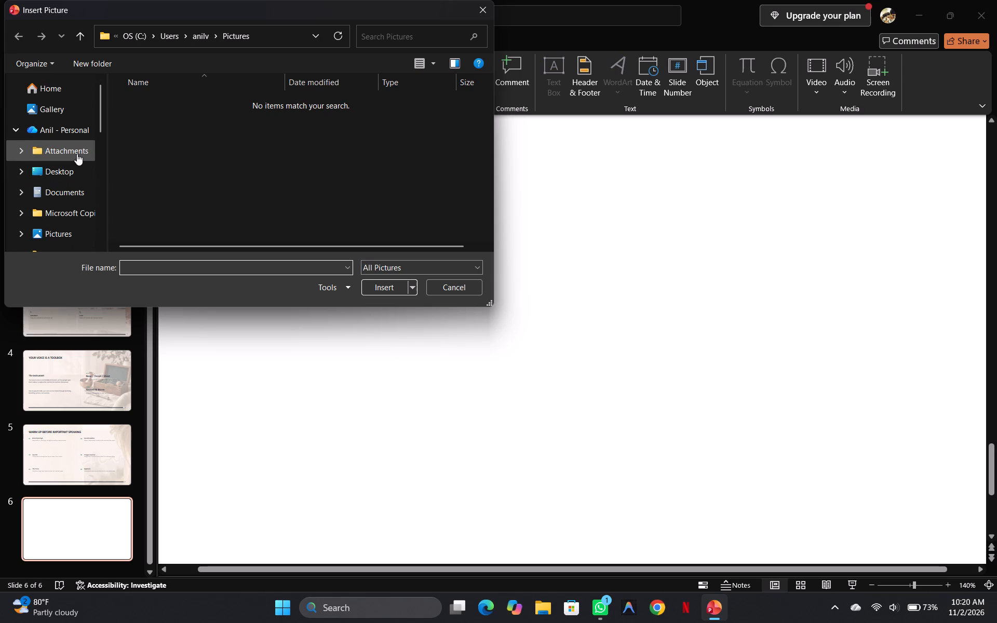
{"action": "scroll", "coordinate": [77, 154], "scroll_direction": "down", "scroll_amount": 1}
{"action": "left_click_drag", "start_coordinate": [77, 154], "coordinate": [104, 136]}
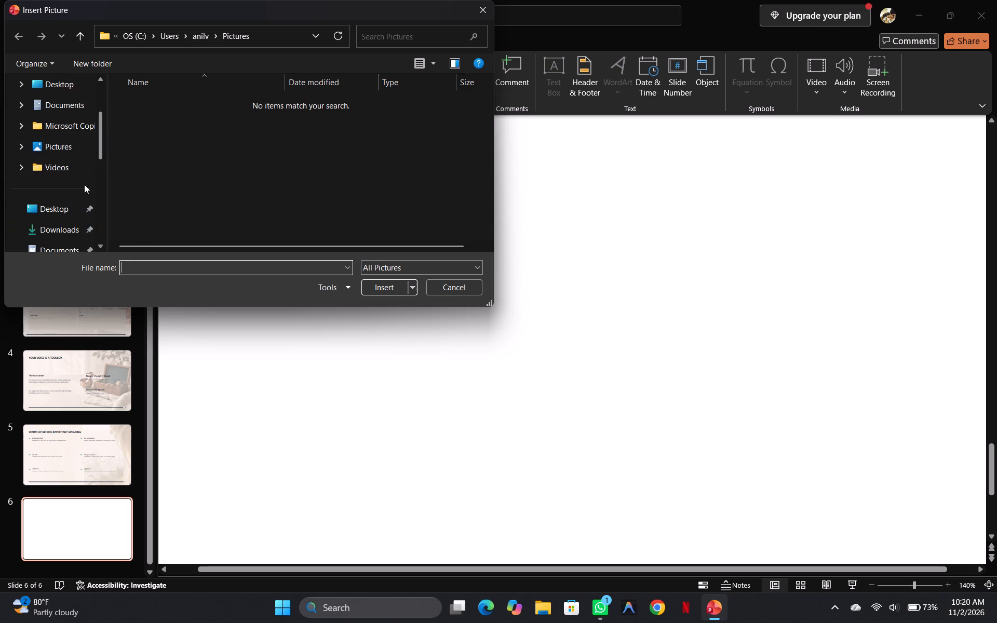
{"action": "left_click", "coordinate": [76, 222]}
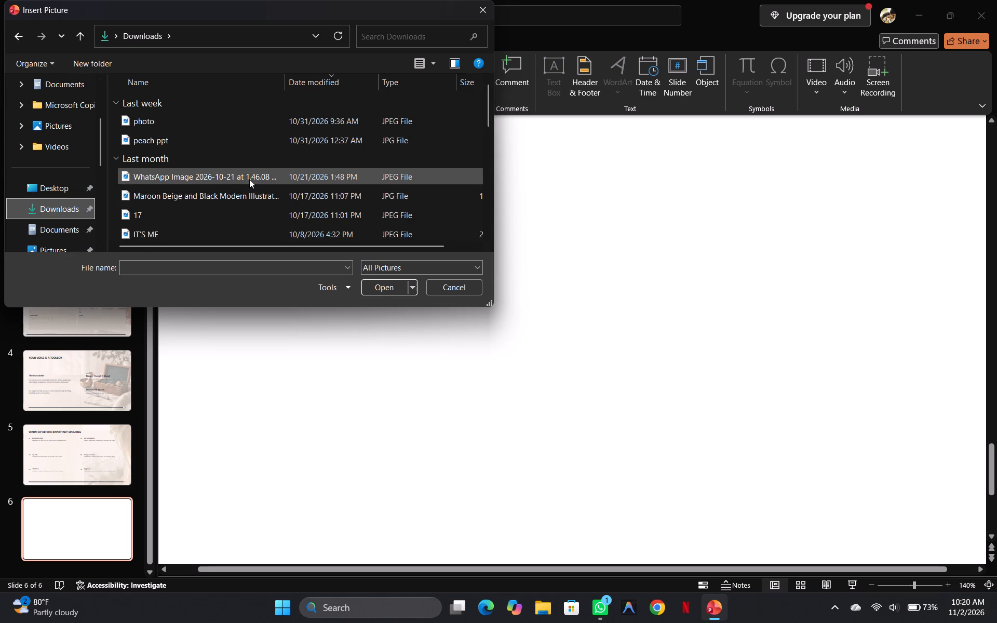
{"action": "scroll", "coordinate": [249, 179], "scroll_direction": "down", "scroll_amount": 1}
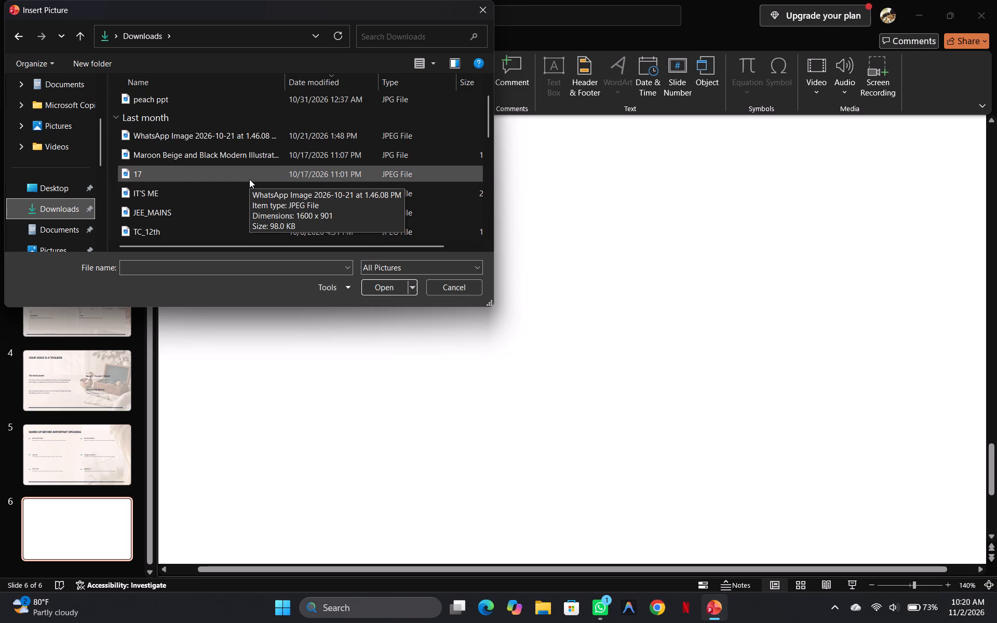
{"action": "scroll", "coordinate": [249, 179], "scroll_direction": "down", "scroll_amount": 1}
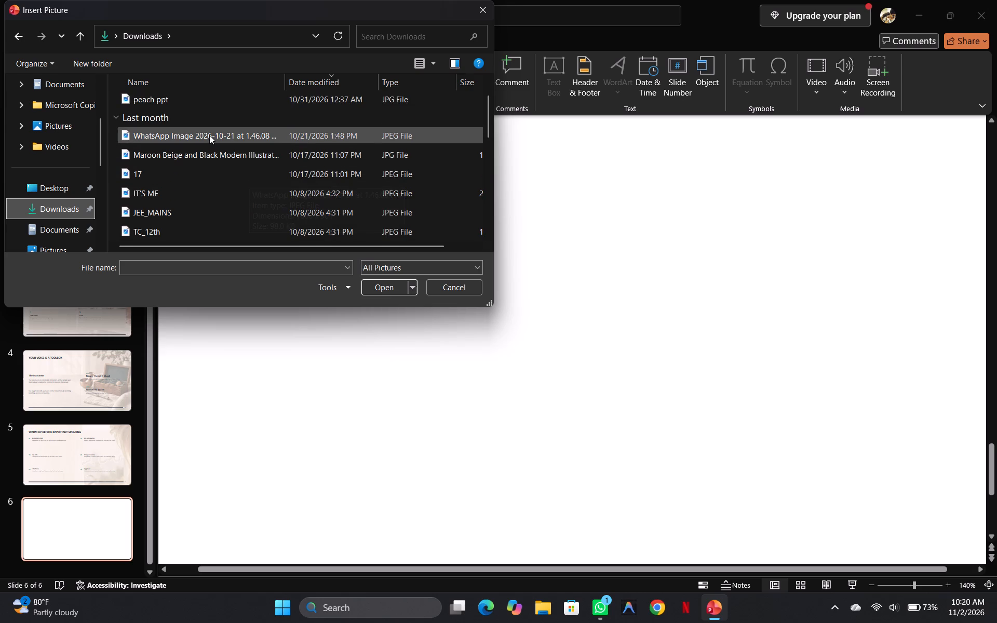
{"action": "left_click_drag", "start_coordinate": [209, 135], "coordinate": [235, 136]}
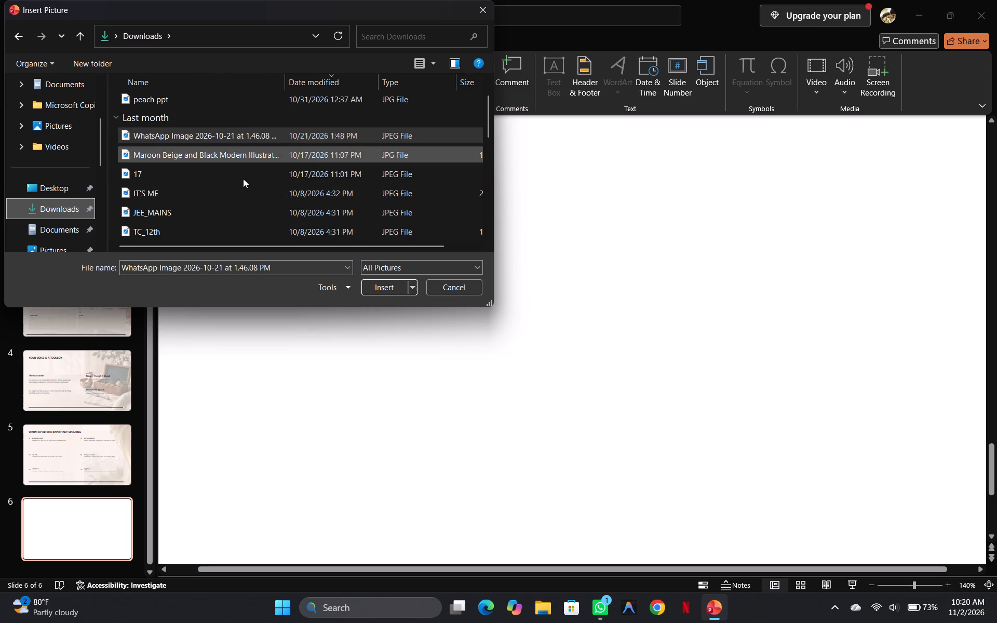
{"action": "scroll", "coordinate": [243, 179], "scroll_direction": "up", "scroll_amount": 1}
{"action": "left_click_drag", "start_coordinate": [233, 124], "coordinate": [235, 132]}
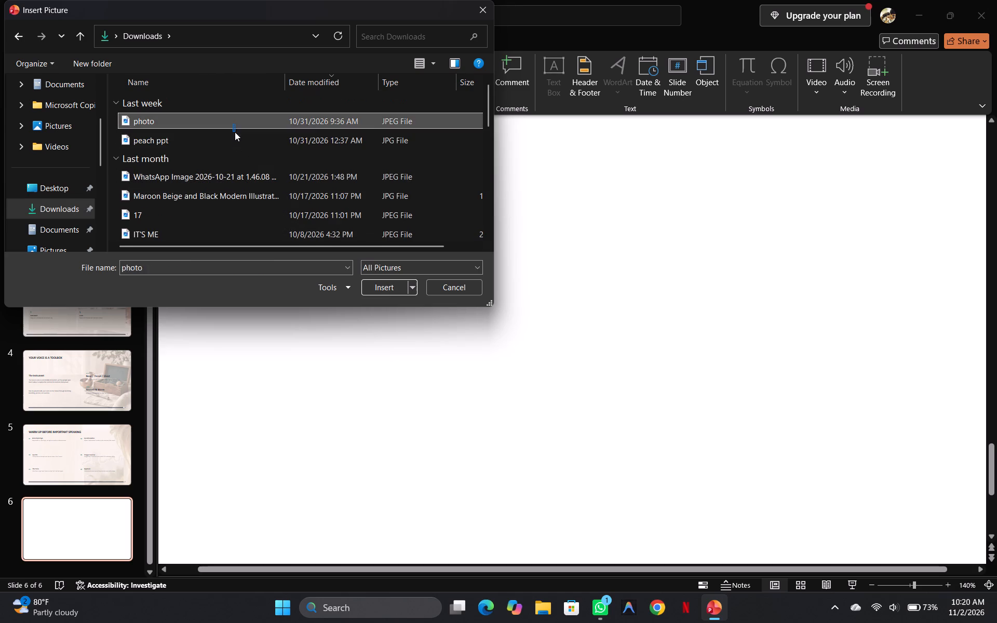
{"action": "left_click_drag", "start_coordinate": [235, 132], "coordinate": [251, 119]}
{"action": "left_click", "coordinate": [251, 119]}
{"action": "left_click_drag", "start_coordinate": [251, 119], "coordinate": [348, 253]}
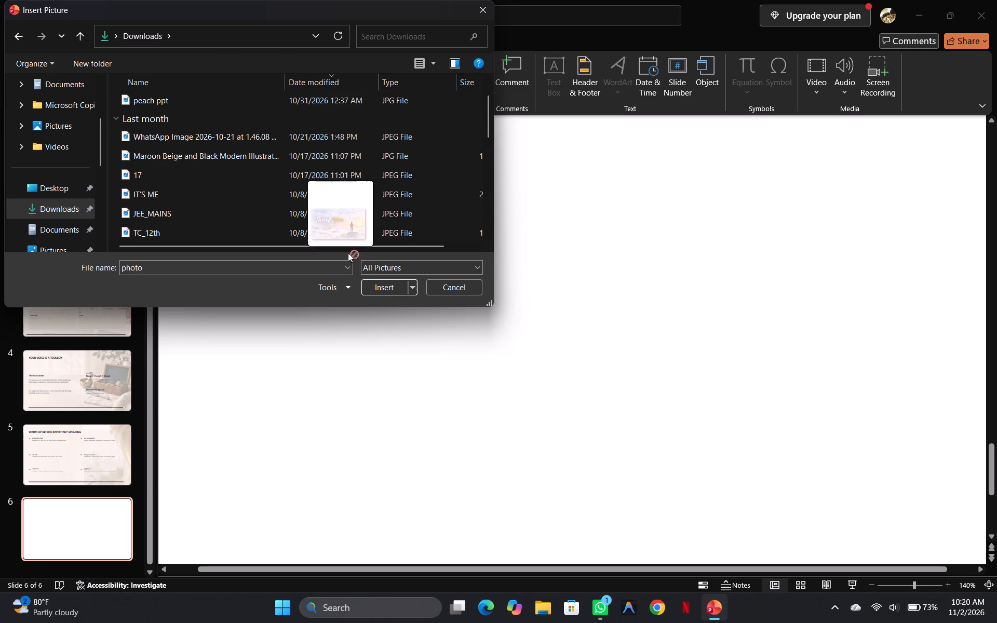
{"action": "left_click_drag", "start_coordinate": [348, 253], "coordinate": [425, 377]}
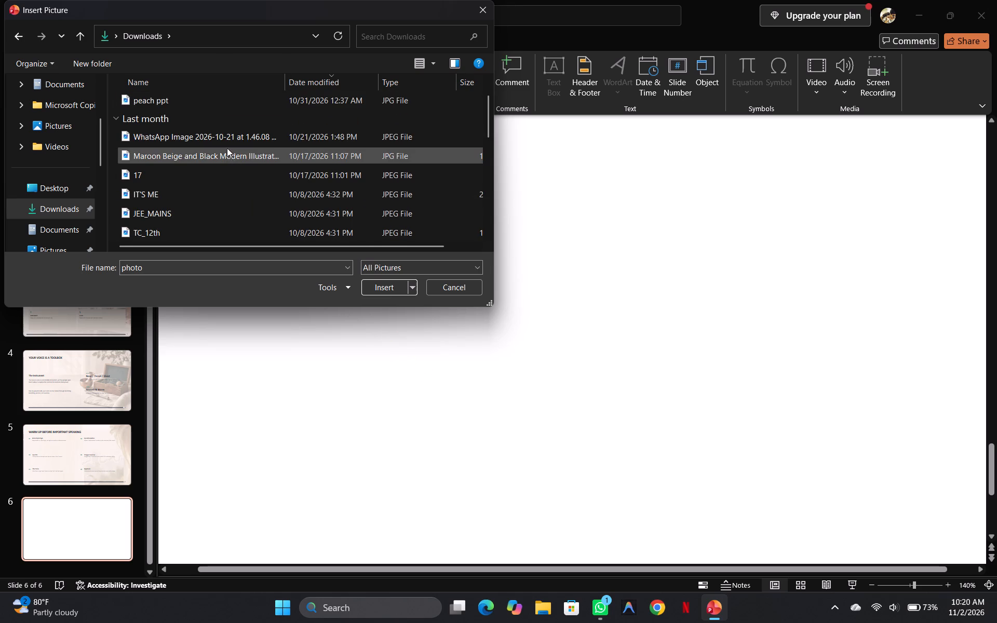
{"action": "scroll", "coordinate": [217, 112], "scroll_direction": "up", "scroll_amount": 1}
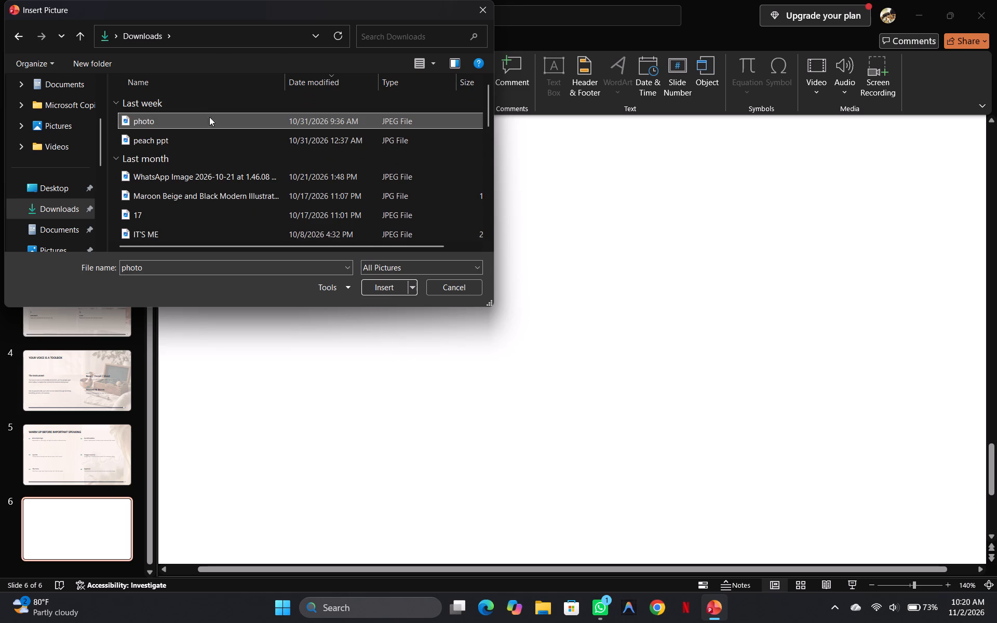
{"action": "left_click_drag", "start_coordinate": [213, 124], "coordinate": [220, 124]}
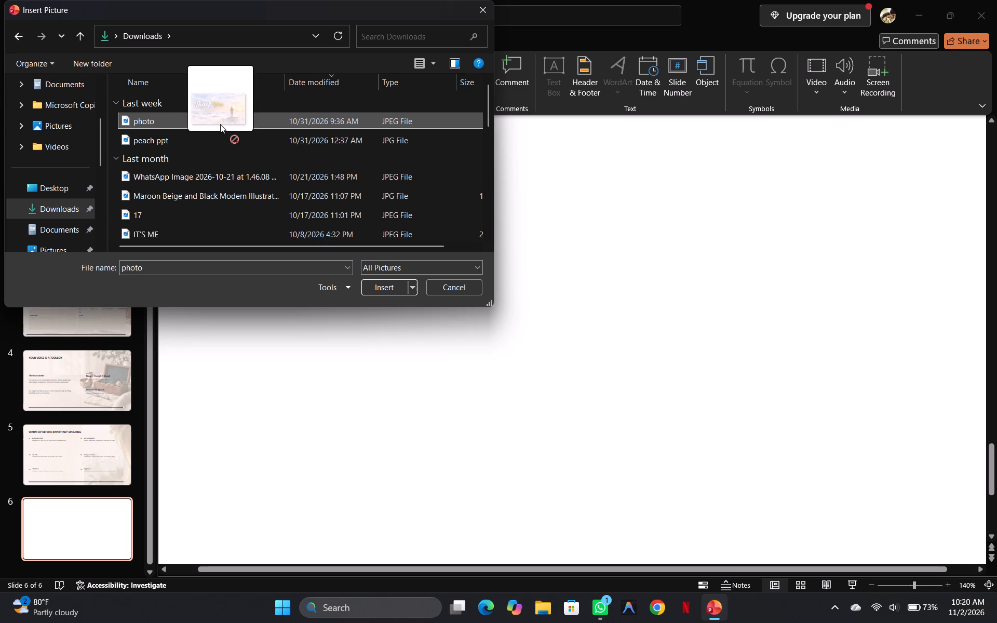
{"action": "left_click_drag", "start_coordinate": [220, 124], "coordinate": [221, 124]}
{"action": "left_click", "coordinate": [221, 124]}
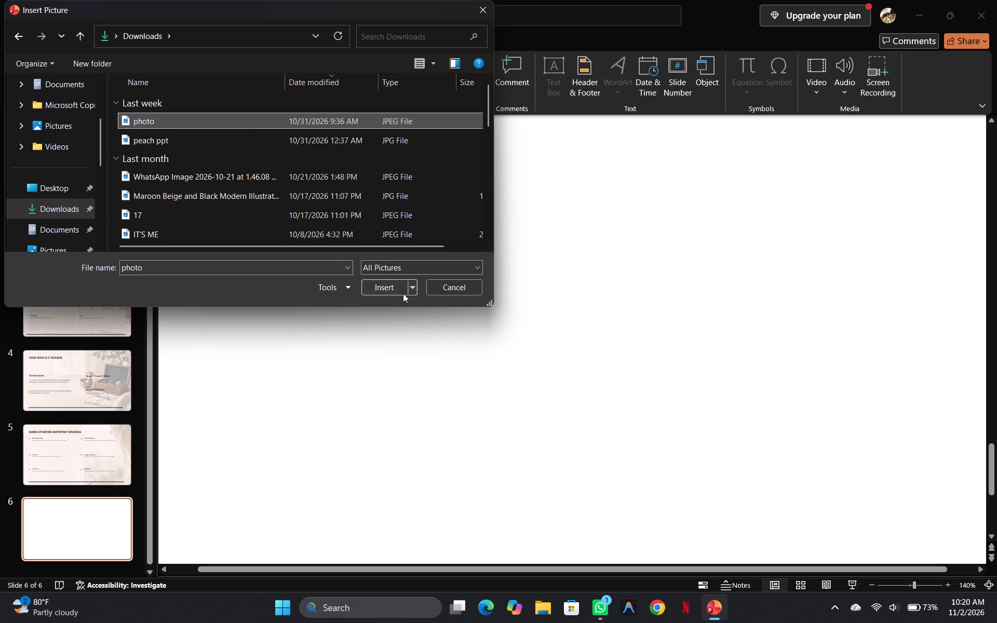
{"action": "left_click", "coordinate": [399, 292]}
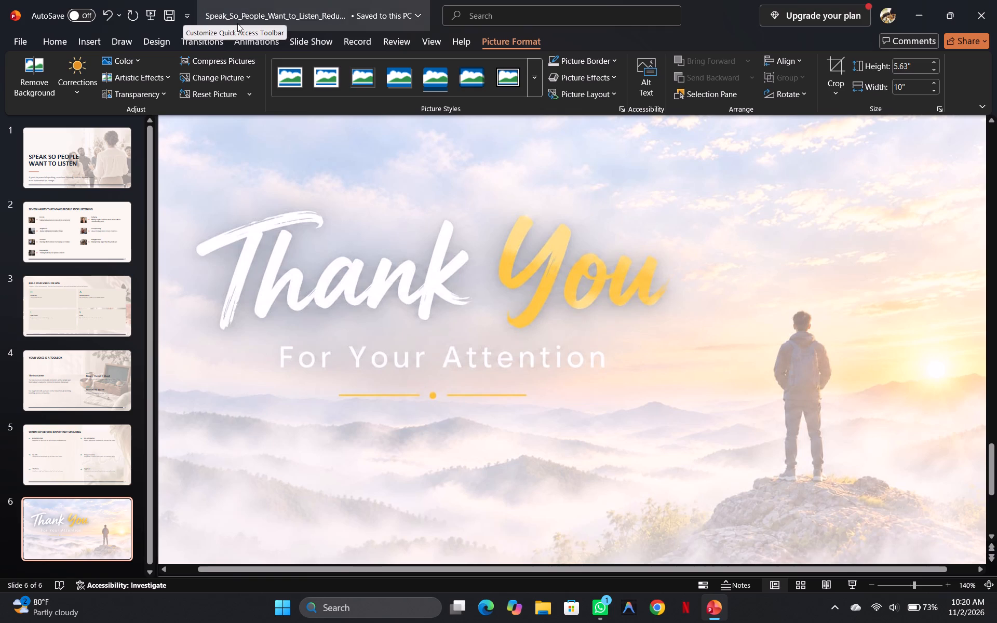
Customize the Quick Access Toolbar by removing Save and adding New and Open.
{"action": "left_click", "coordinate": [188, 21]}
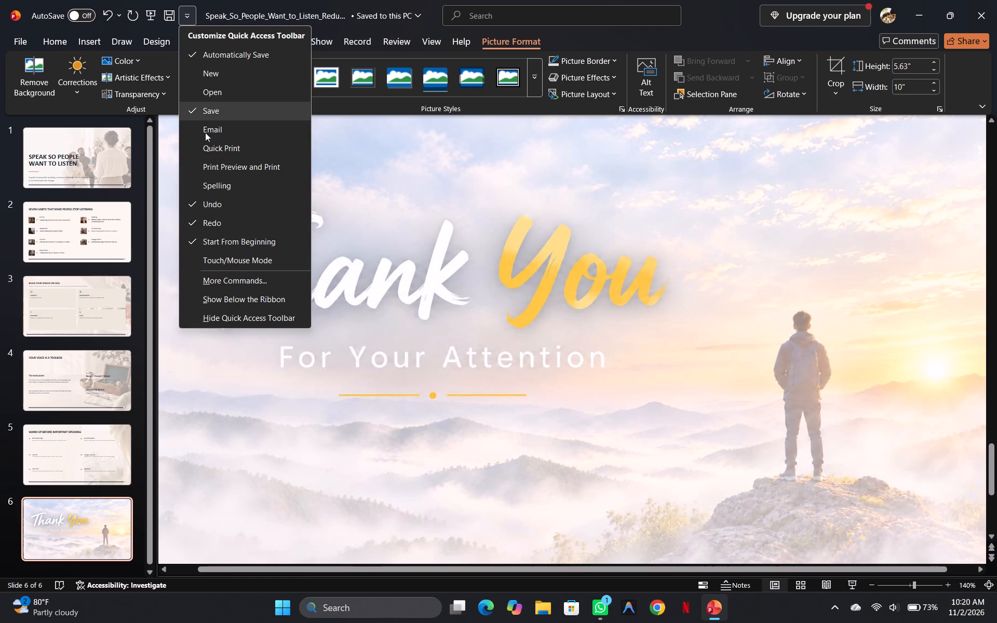
{"action": "left_click", "coordinate": [219, 115]}
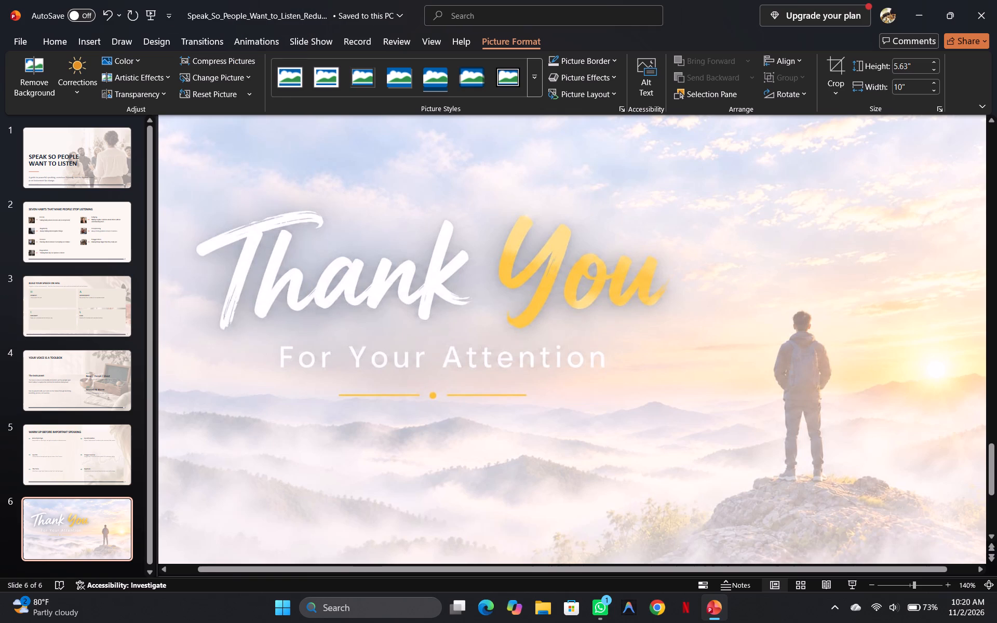
{"action": "left_click", "coordinate": [171, 17]}
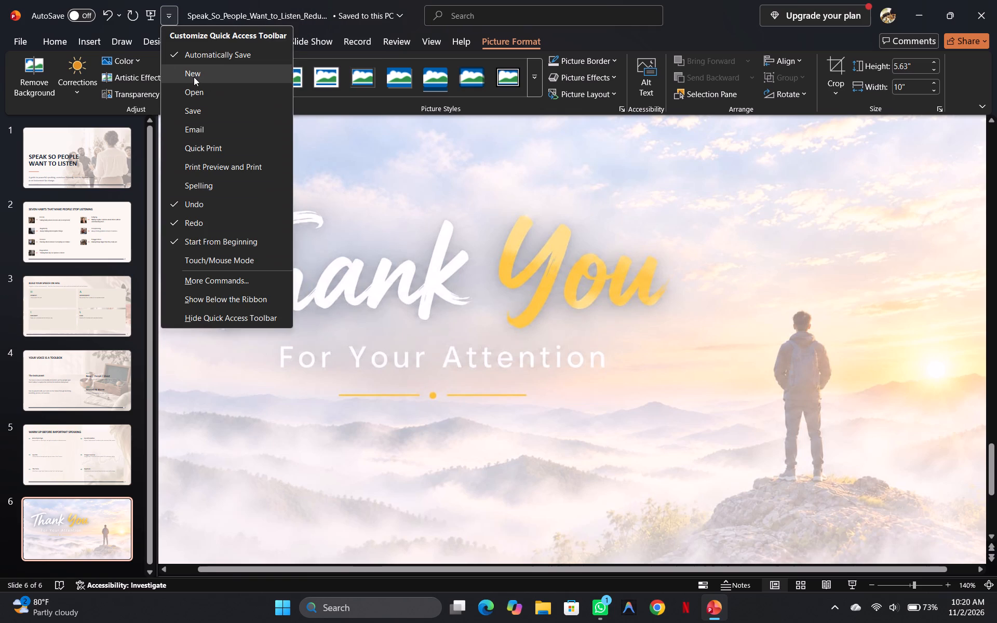
{"action": "left_click", "coordinate": [194, 77]}
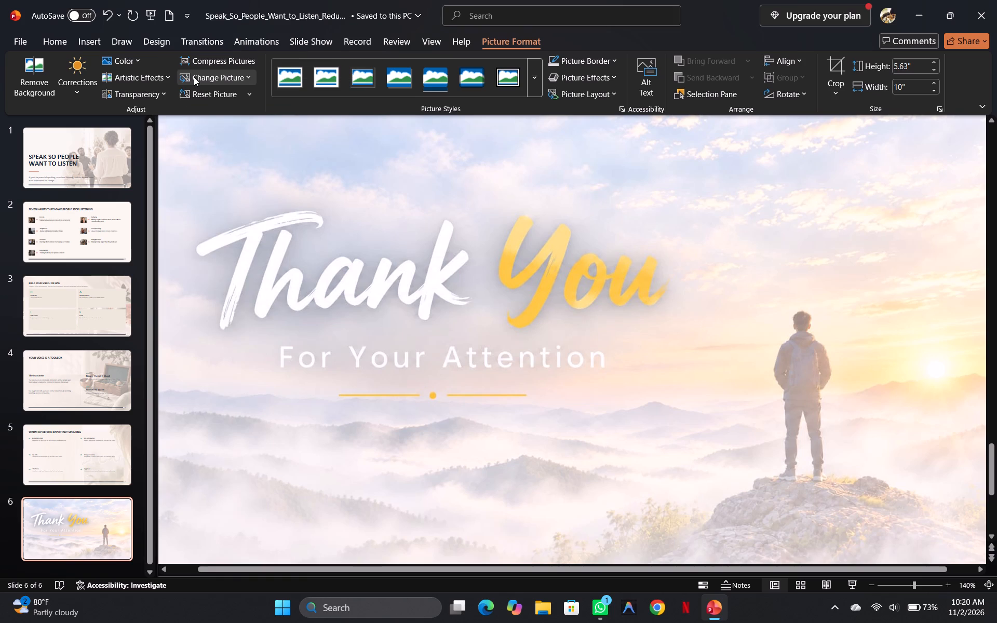
{"action": "left_click", "coordinate": [186, 19]}
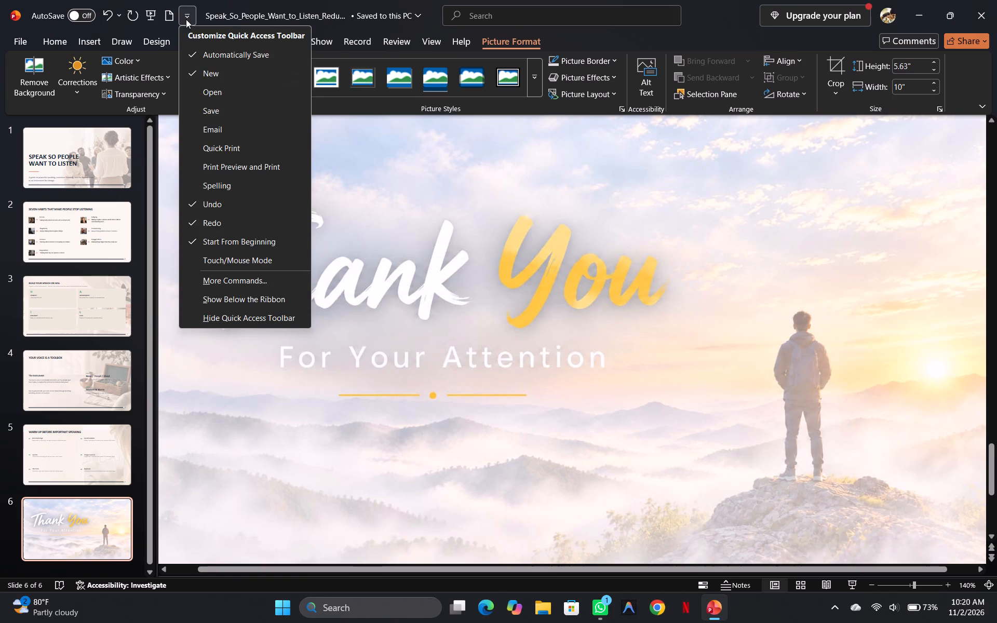
{"action": "left_click", "coordinate": [213, 95]}
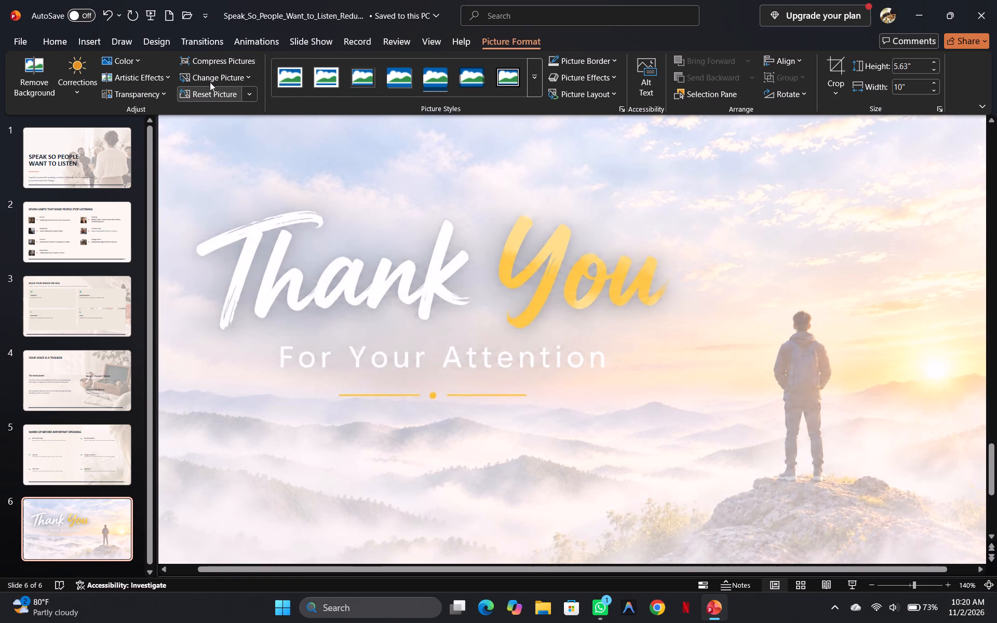
{"action": "left_click", "coordinate": [205, 4]}
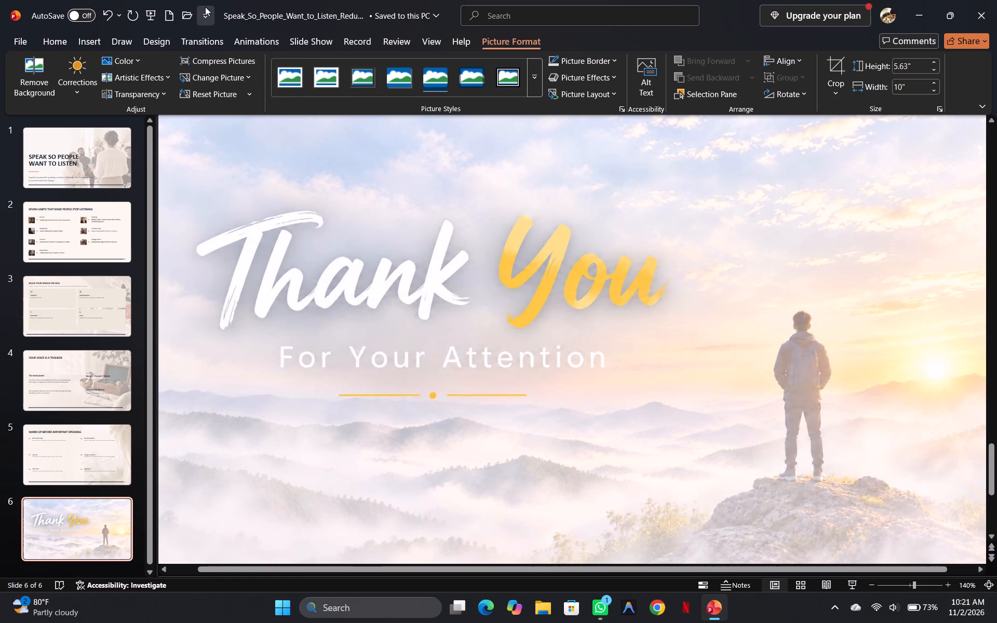
{"action": "left_click", "coordinate": [205, 7]}
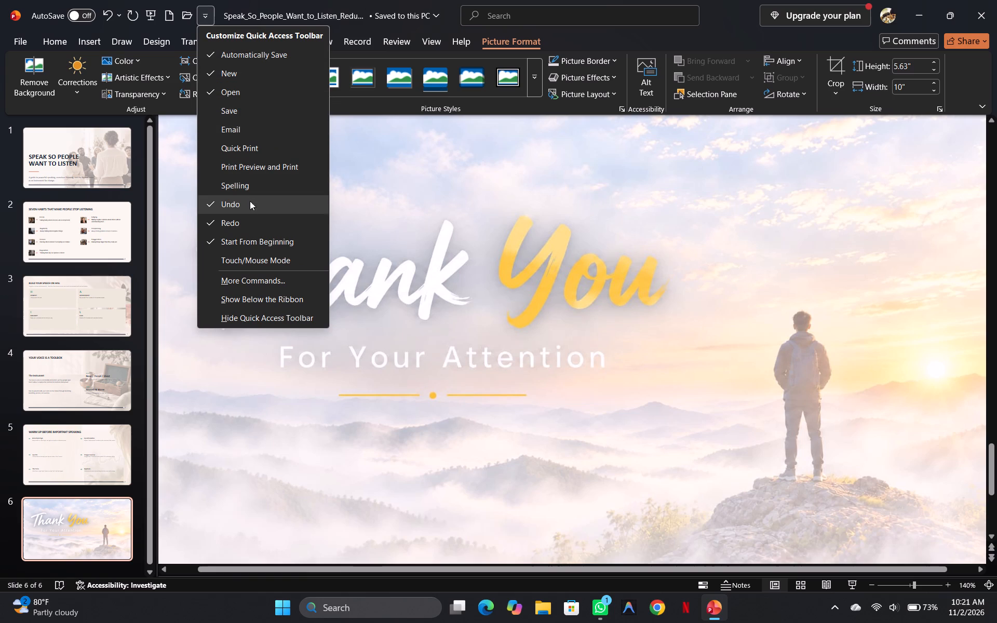
{"action": "left_click", "coordinate": [278, 363]}
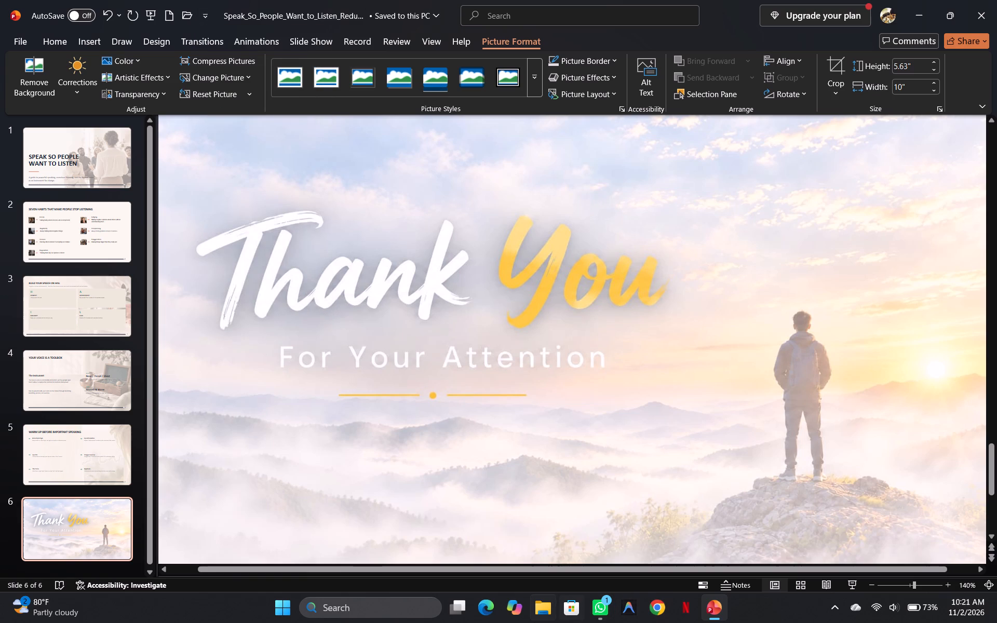
{"action": "left_click", "coordinate": [534, 622]}
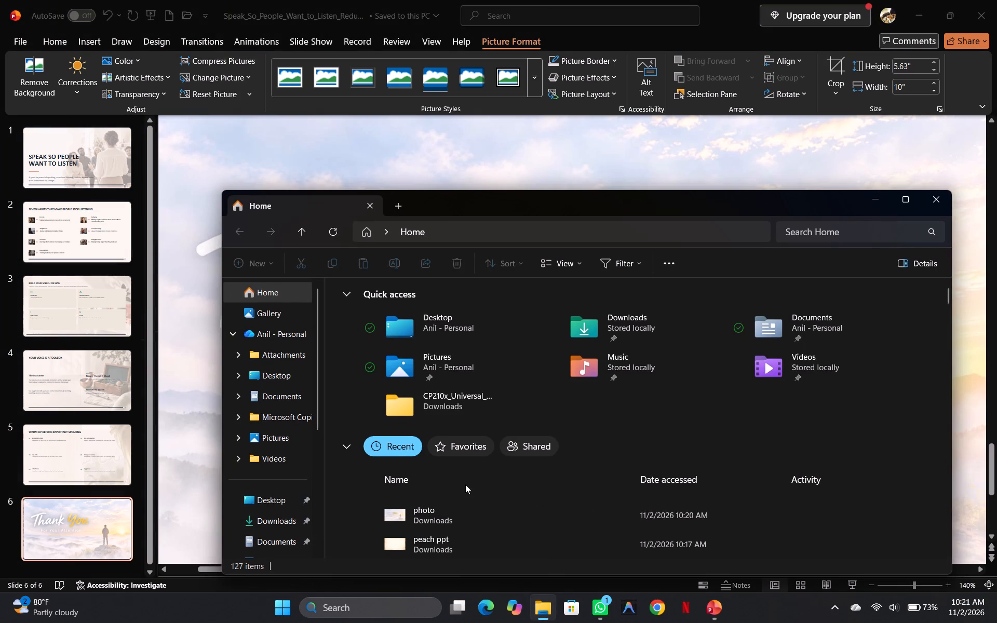
{"action": "scroll", "coordinate": [469, 487], "scroll_direction": "down", "scroll_amount": 1}
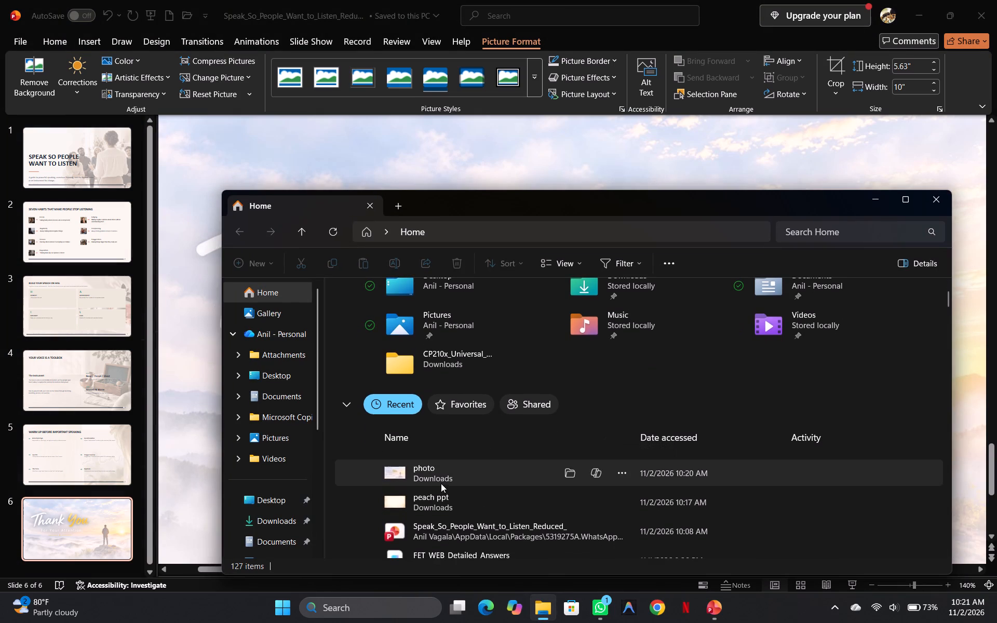
{"action": "left_click", "coordinate": [295, 513]}
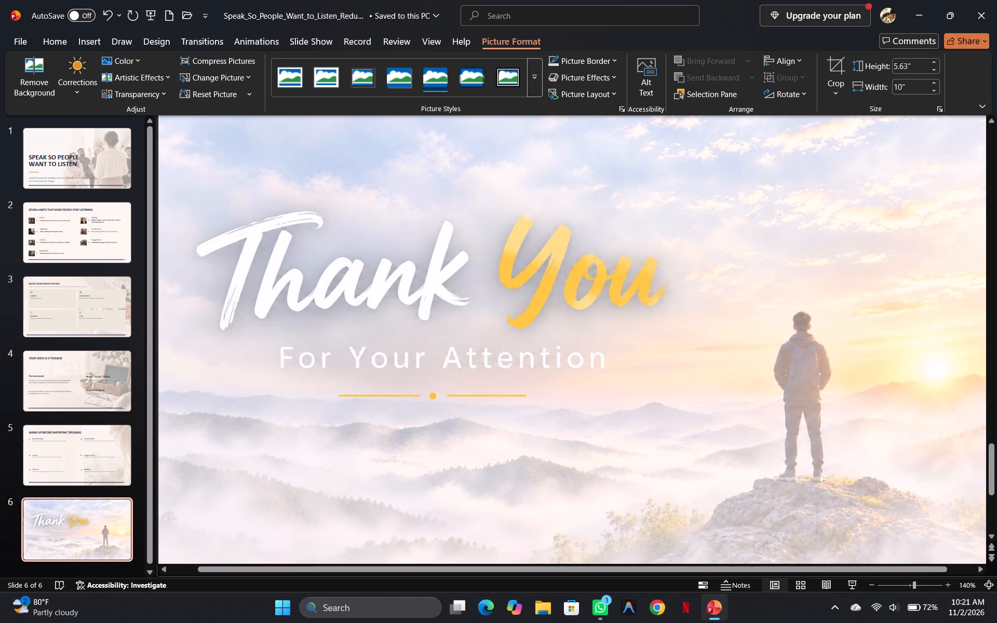
Review the presentation's slides in reverse order from slide 5 back to the title slide.
{"action": "left_click", "coordinate": [127, 458]}
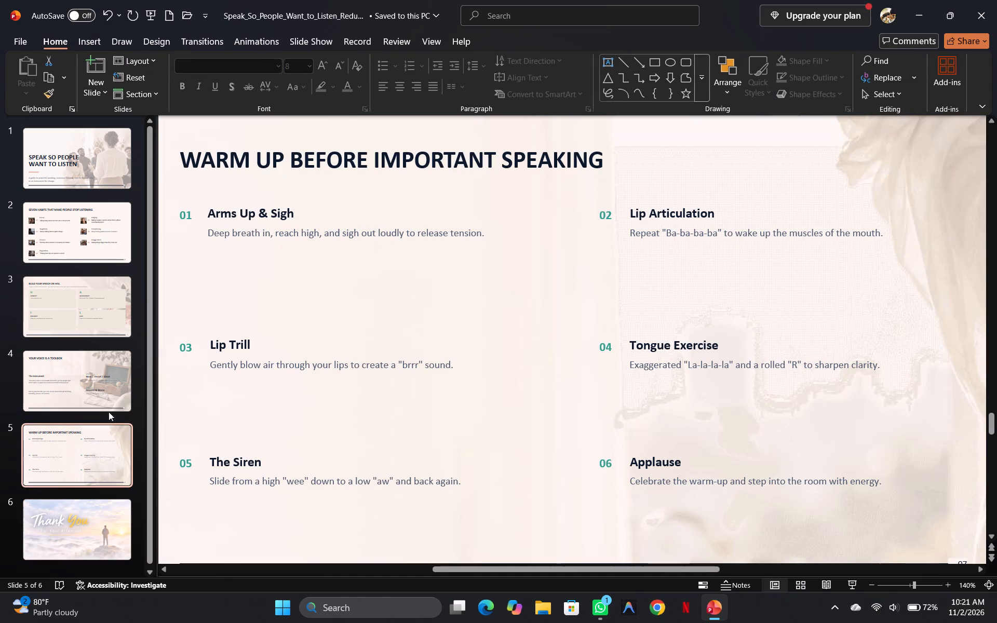
{"action": "left_click", "coordinate": [105, 402]}
{"action": "left_click", "coordinate": [67, 302]}
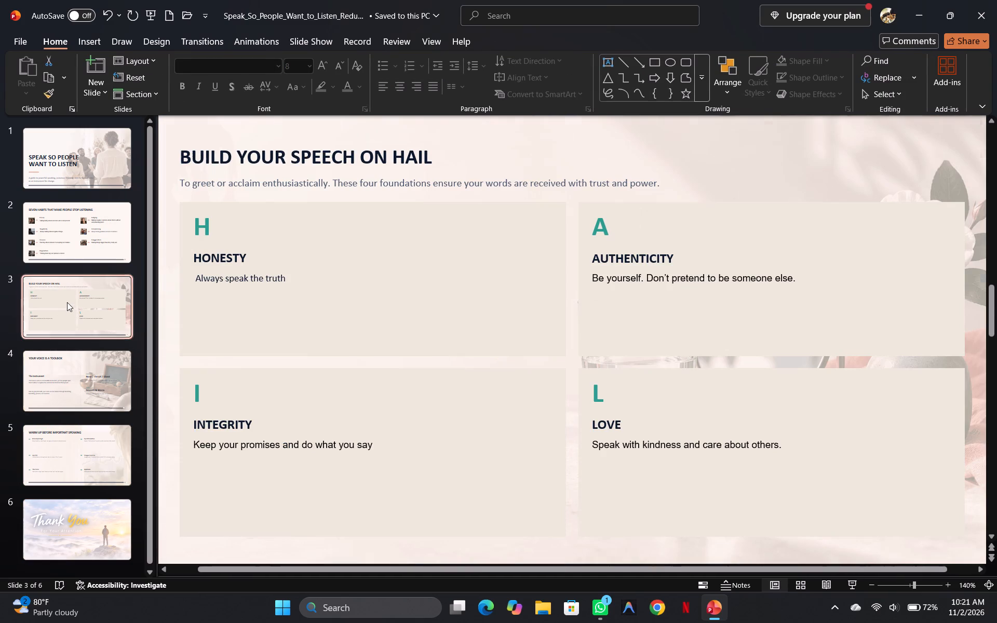
{"action": "left_click", "coordinate": [57, 212]}
{"action": "left_click", "coordinate": [57, 181]}
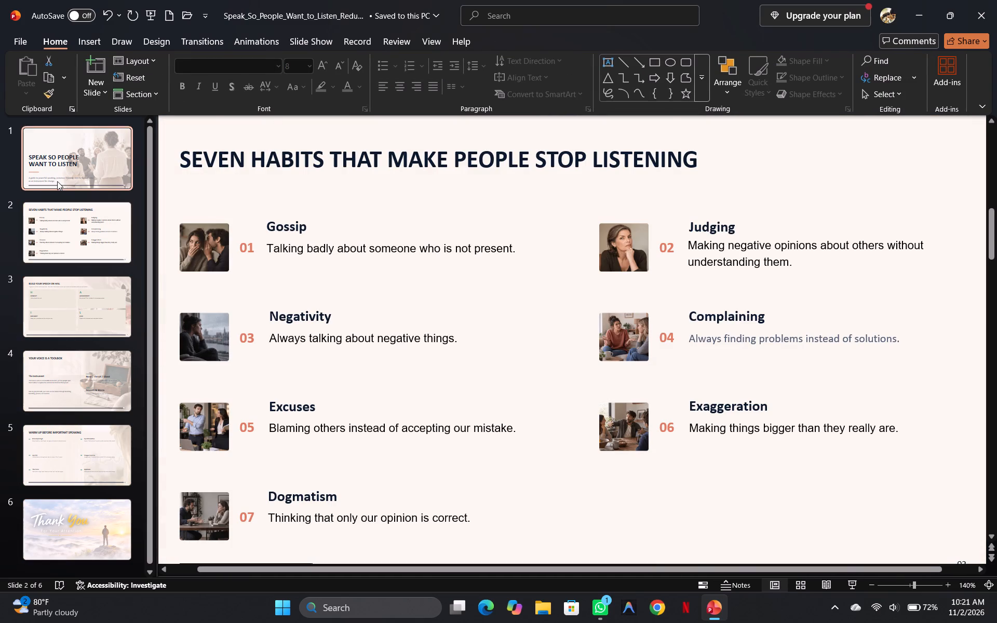